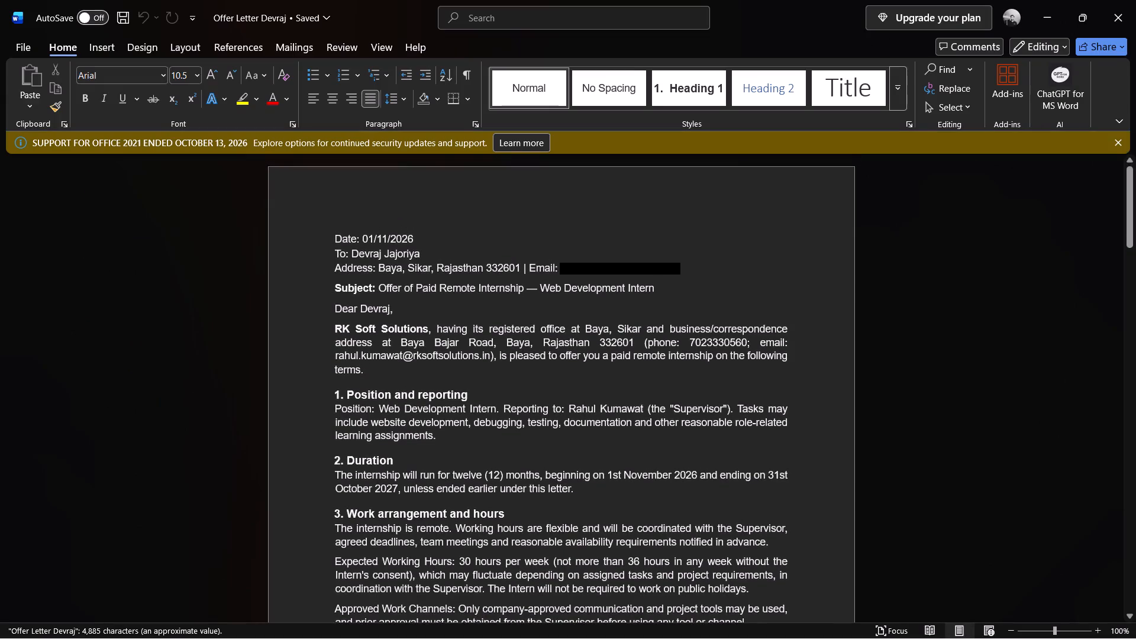
# Review the internship offer letter from its opening terms through to the company and intern signature blocks.
pyautogui.scroll(-6, 588, 350)
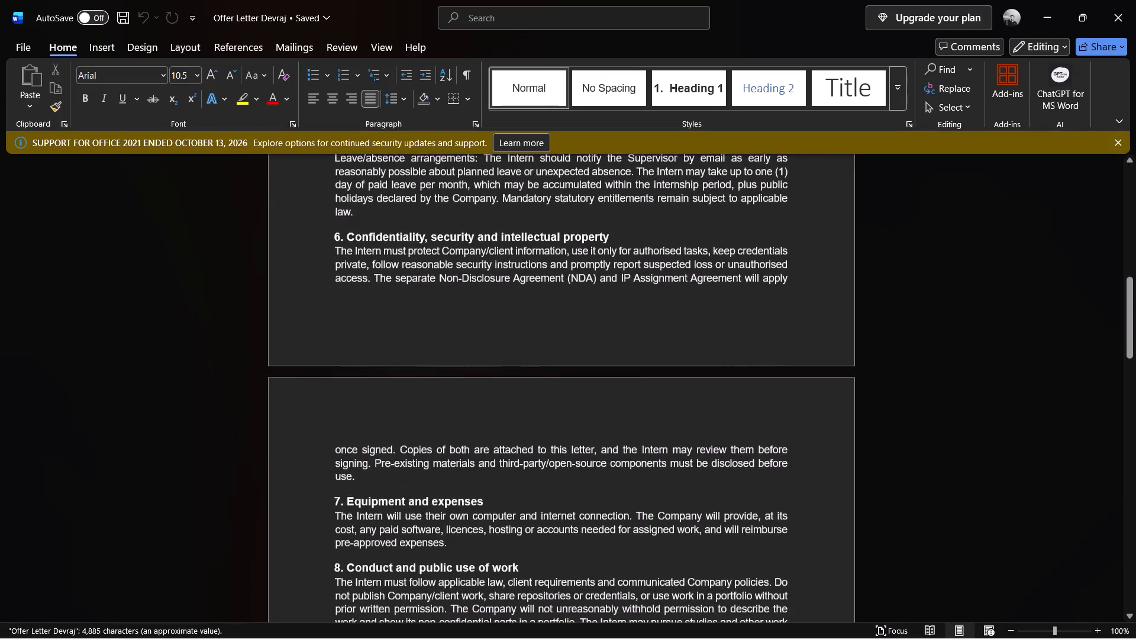
pyautogui.scroll(-5, 588, 350)
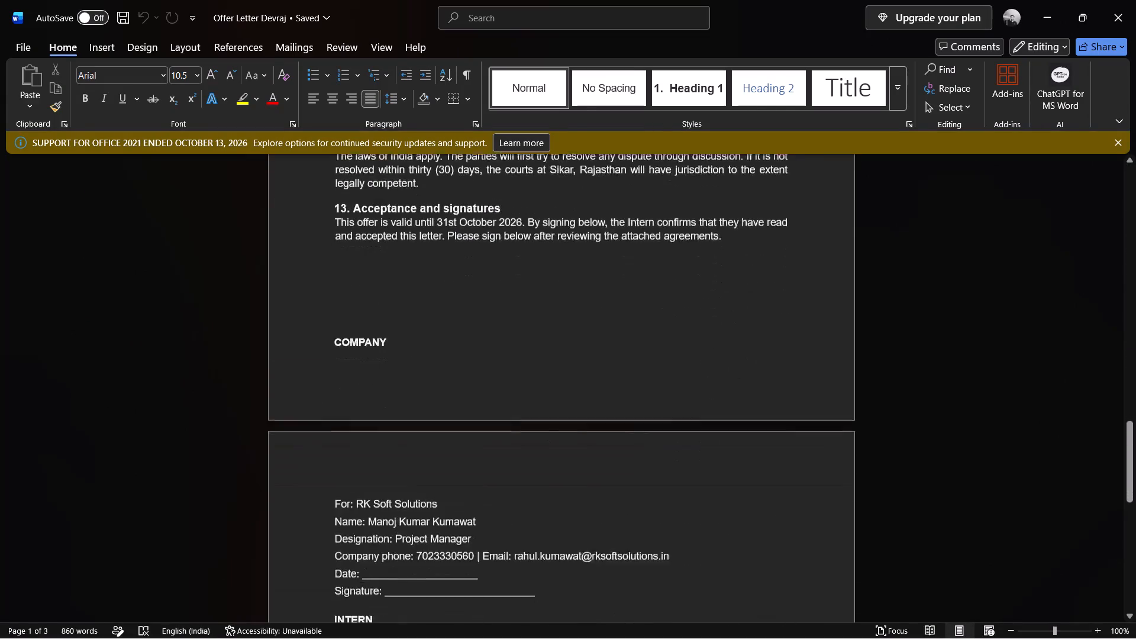
pyautogui.scroll(-2, 588, 350)
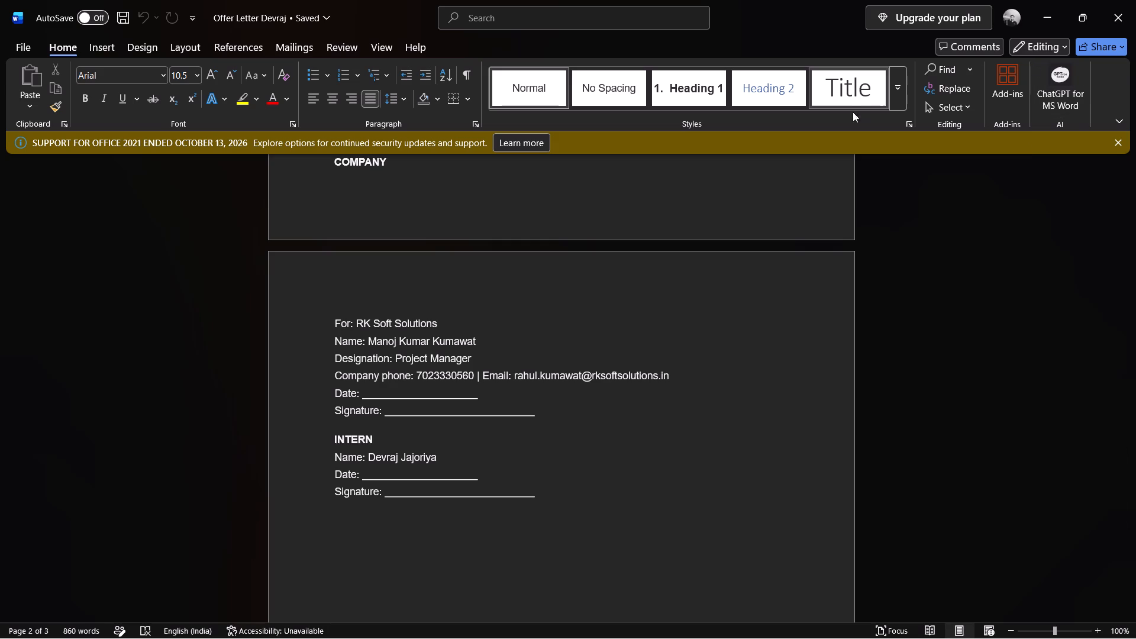
# Minimize the offer letter window to get to the desktop.
pyautogui.click(1044, 21)
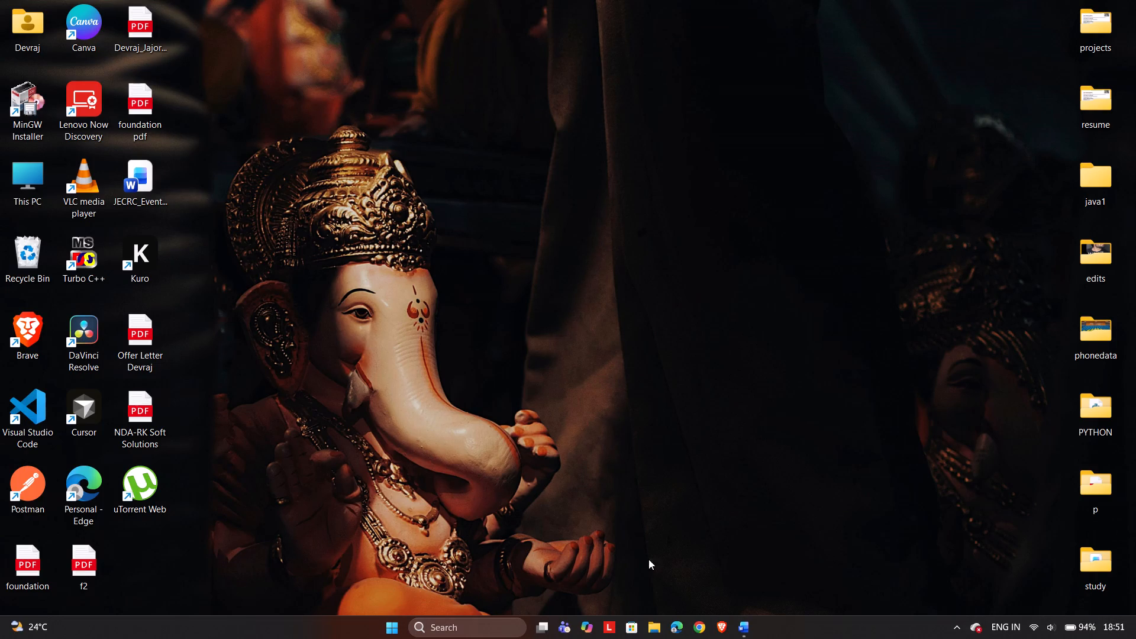
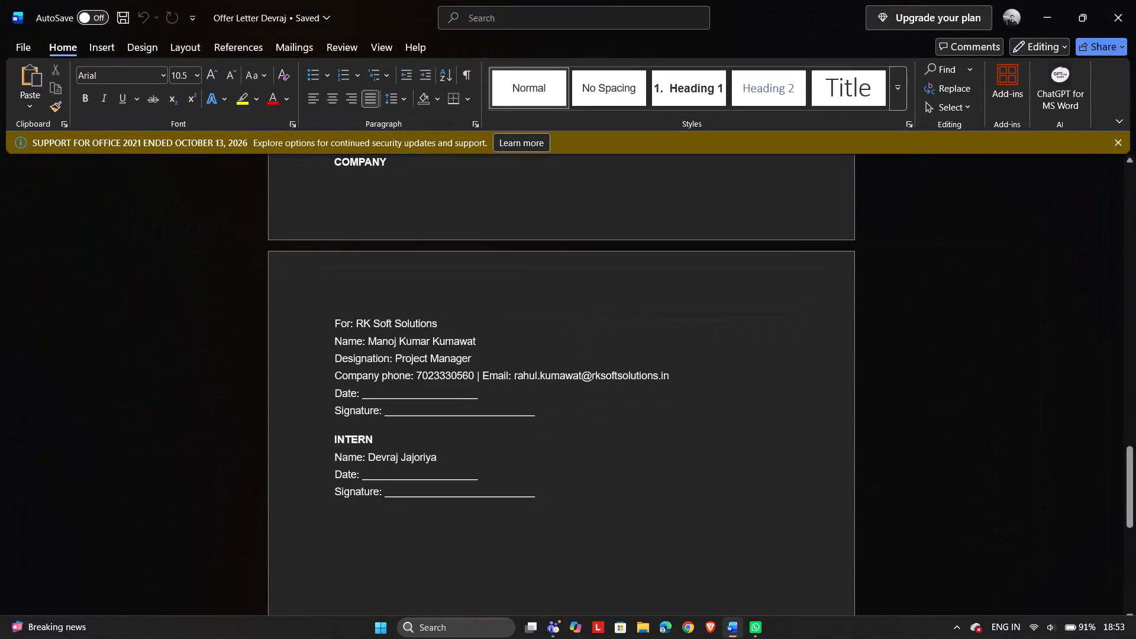
# Replace the recipient's name on the To line at the start of the offer letter with the new intern's full name.
pyautogui.scroll(11, 634, 361)
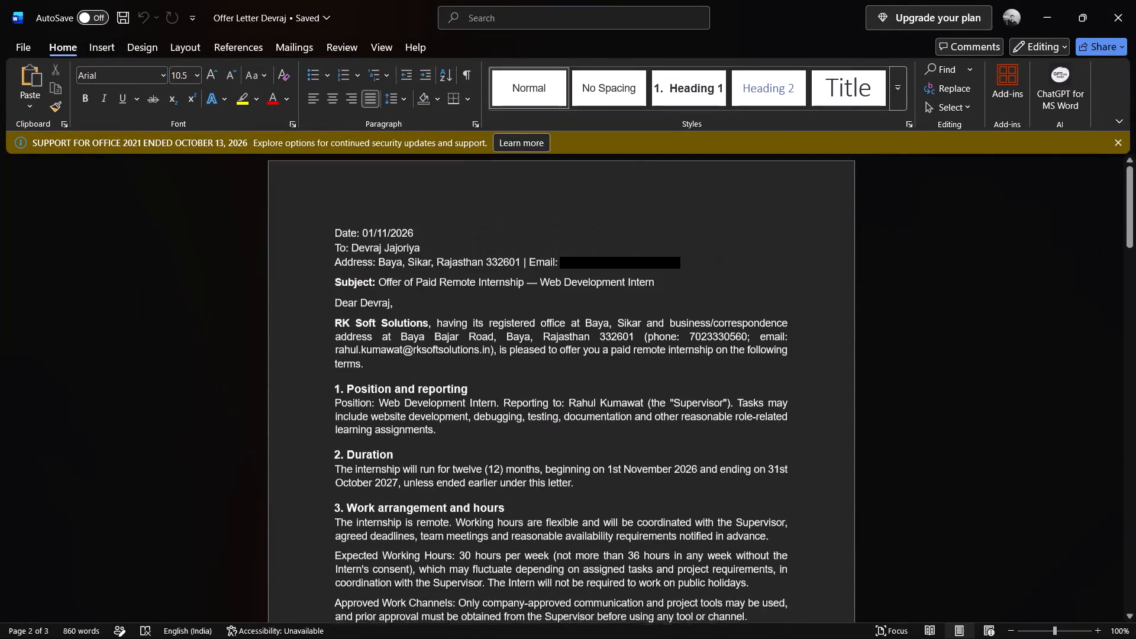
pyautogui.scroll(2, 634, 361)
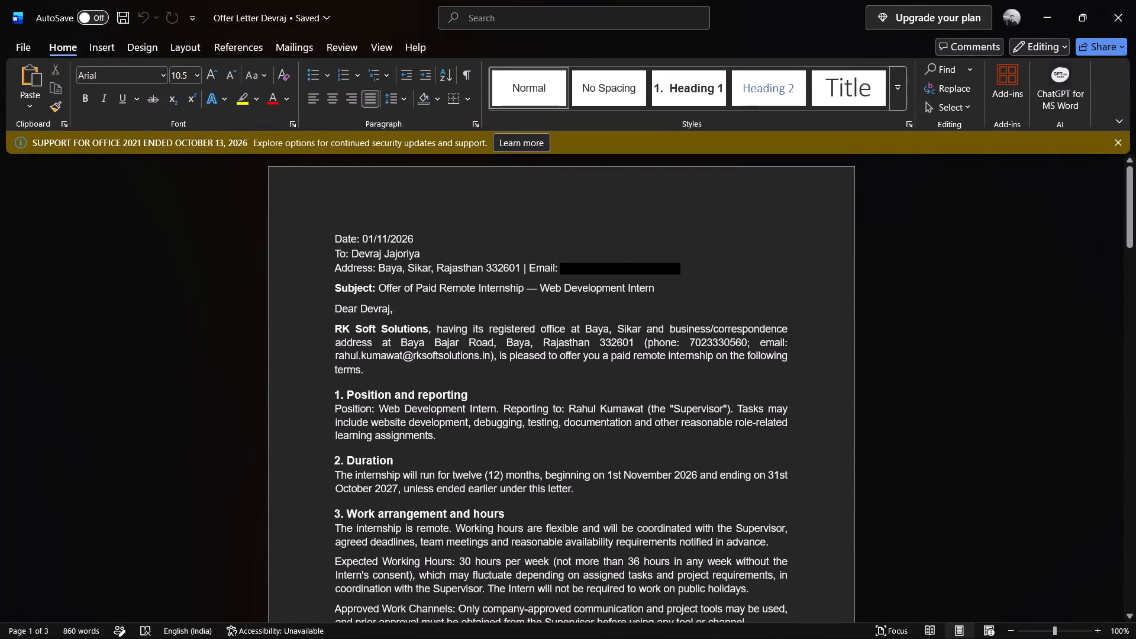
pyautogui.click(430, 256)
pyautogui.press('BackSpace')
pyautogui.press('BackSpace')
pyautogui.press('BackSpace')
pyautogui.press('BackSpace')
pyautogui.press('BackSpace')
pyautogui.press('BackSpace')
pyautogui.press('BackSpace')
pyautogui.press('BackSpace')
pyautogui.press('BackSpace')
pyautogui.press('BackSpace')
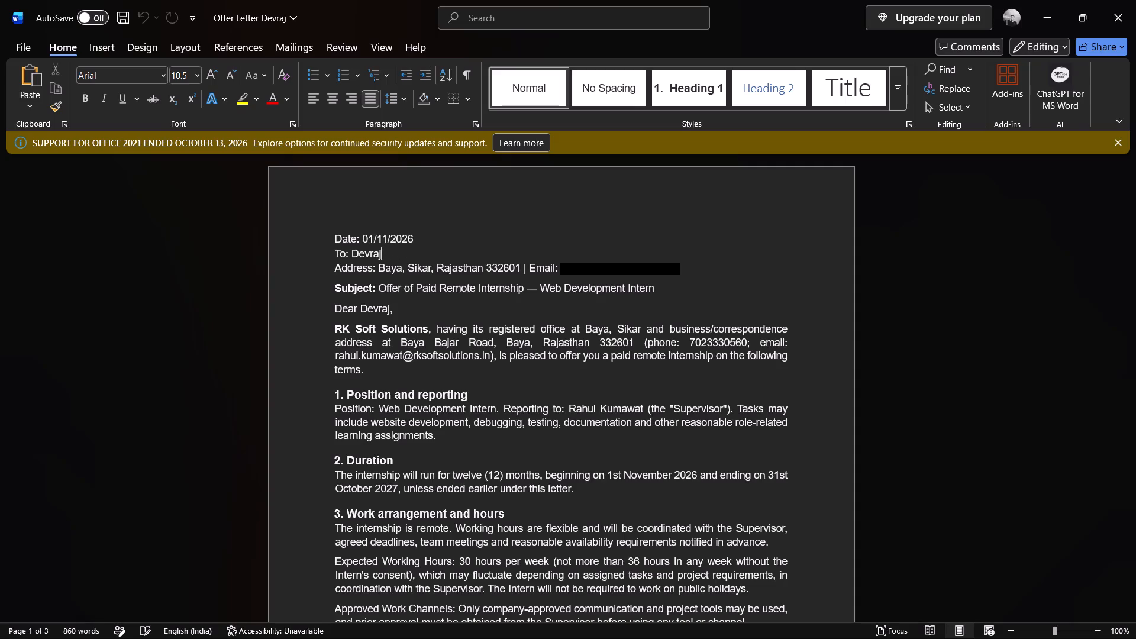
pyautogui.press('BackSpace')
pyautogui.press('BackSpace')
pyautogui.press('BackSpace')
pyautogui.press('BackSpace')
pyautogui.press('BackSpace')
pyautogui.press('BackSpace')
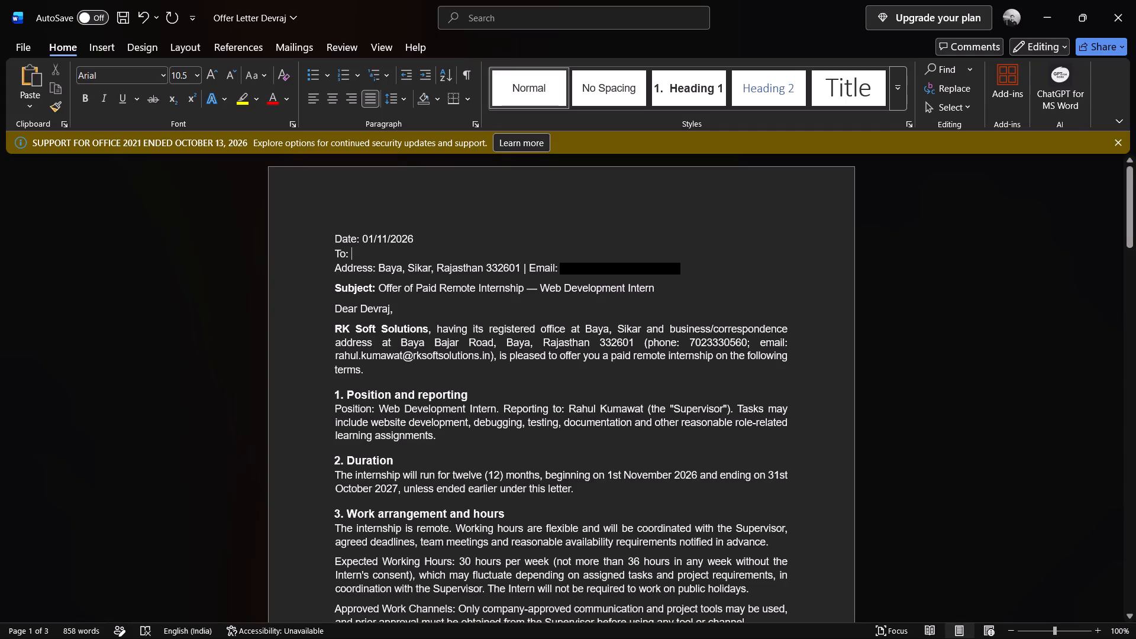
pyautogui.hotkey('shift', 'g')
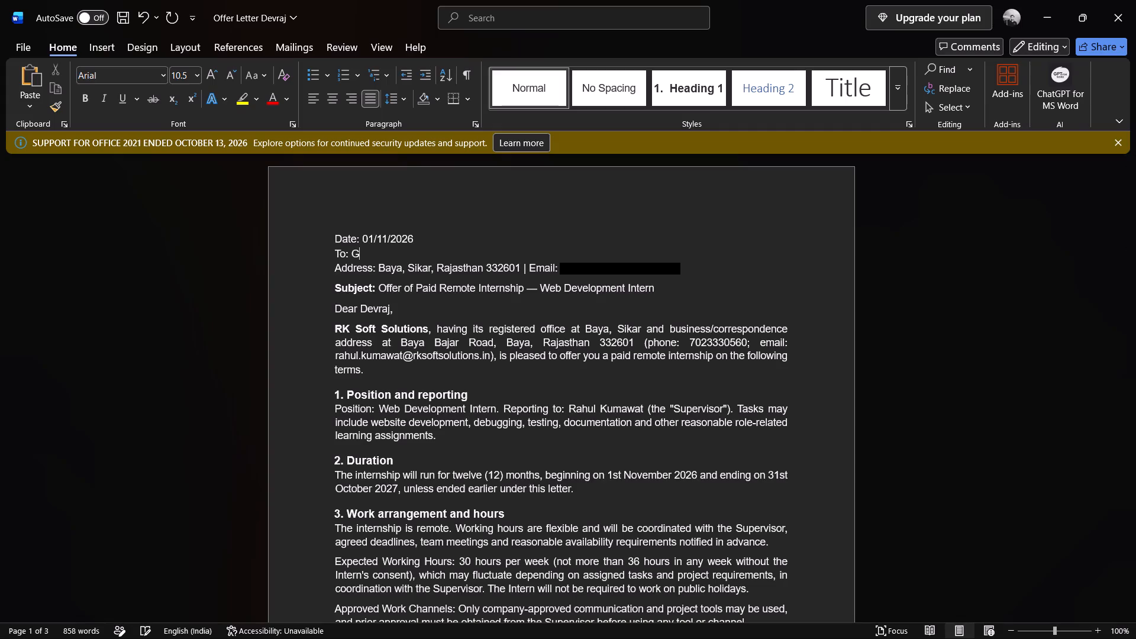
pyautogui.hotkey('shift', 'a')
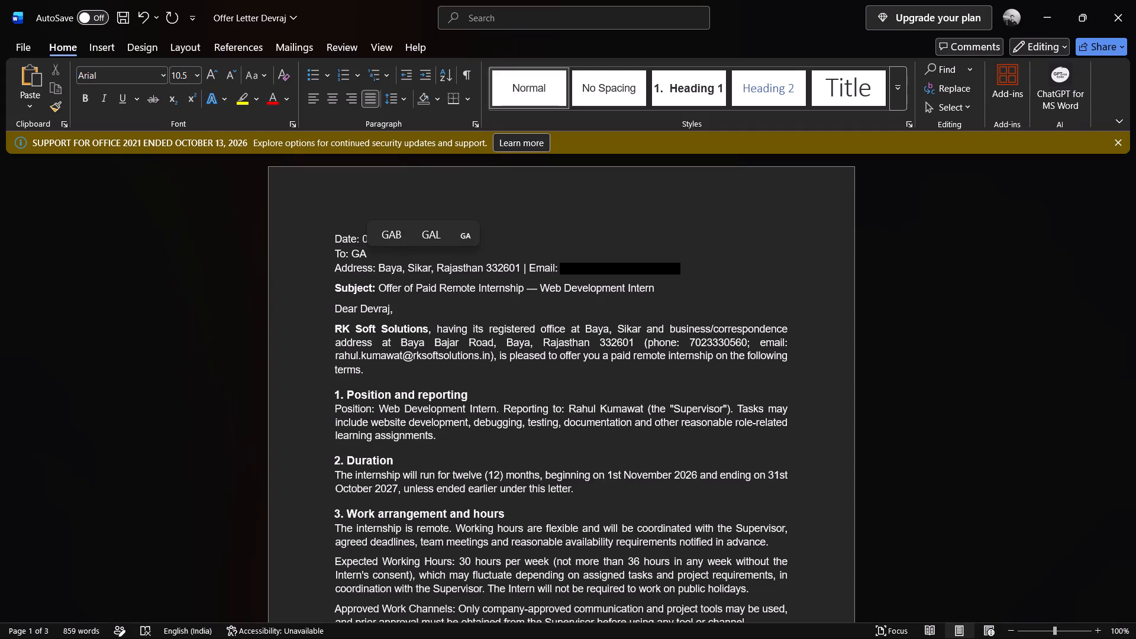
pyautogui.press('BackSpace')
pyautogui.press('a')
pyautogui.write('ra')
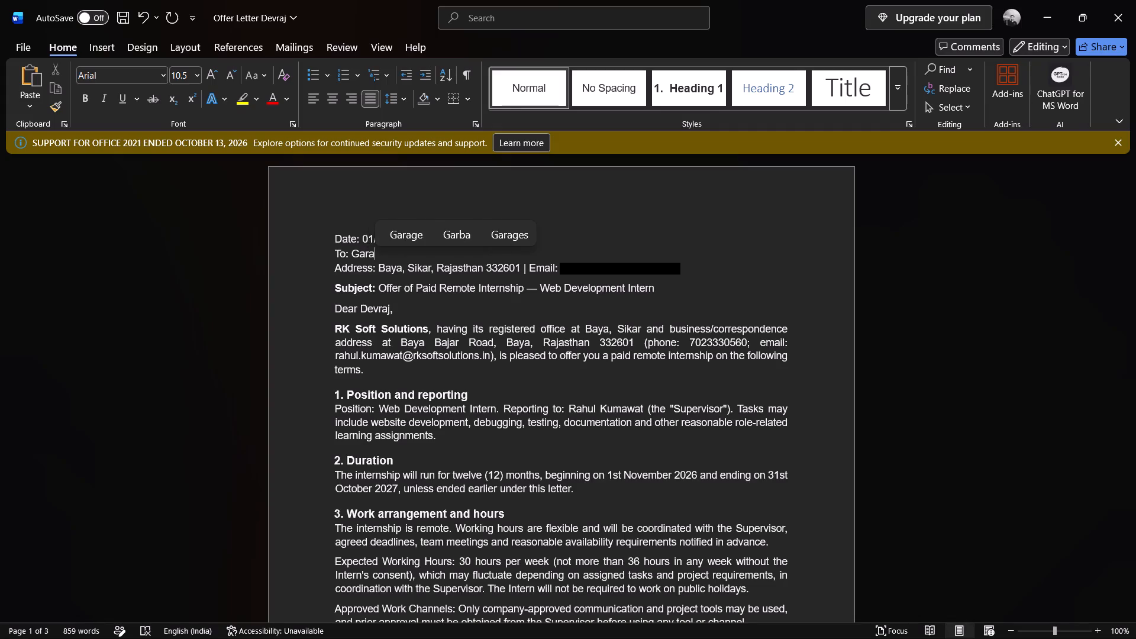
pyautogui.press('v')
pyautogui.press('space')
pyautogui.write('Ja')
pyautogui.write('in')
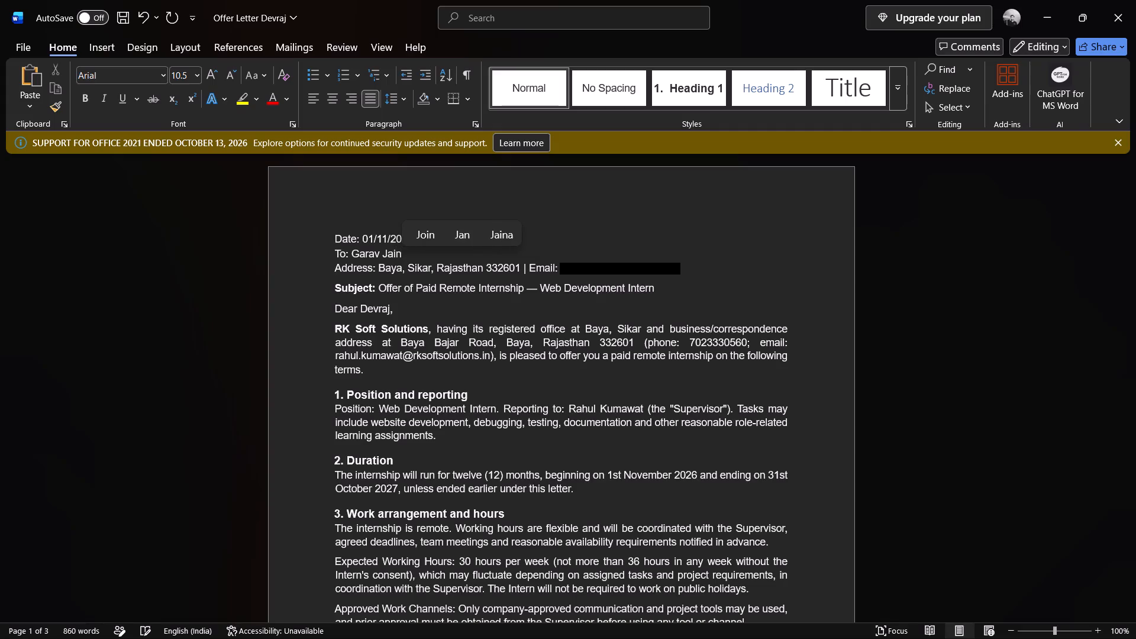
pyautogui.click(728, 288)
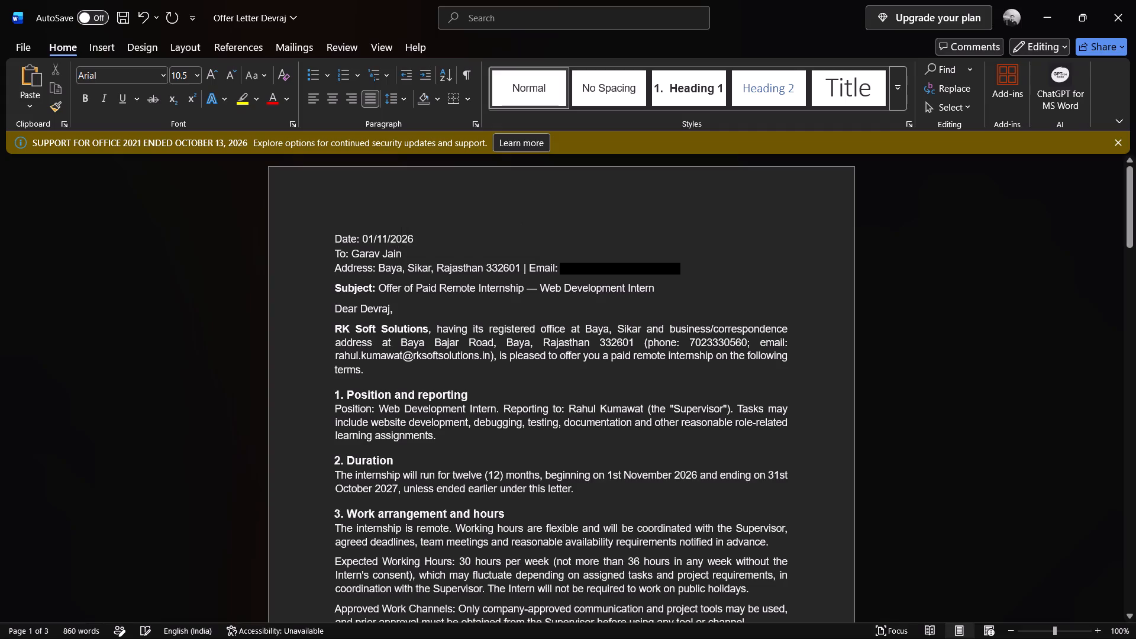
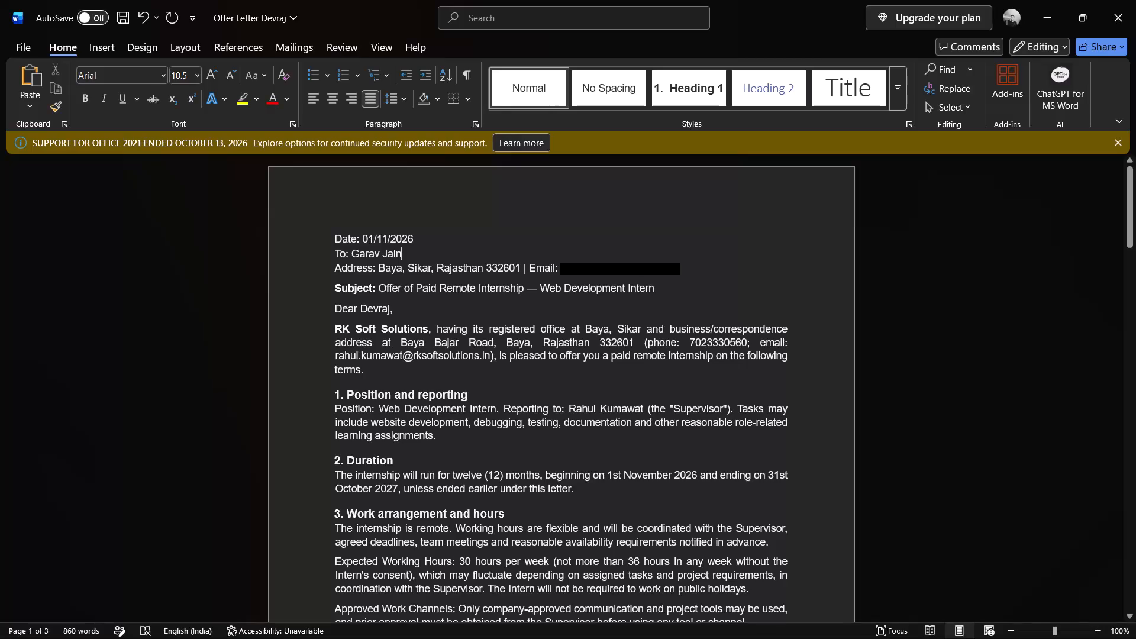
# Replace the recipient's name on the To line with the copied full name of the new intern.
pyautogui.press('BackSpace')
pyautogui.press('BackSpace')
pyautogui.press('BackSpace')
pyautogui.press('BackSpace')
pyautogui.press('BackSpace')
pyautogui.press('BackSpace')
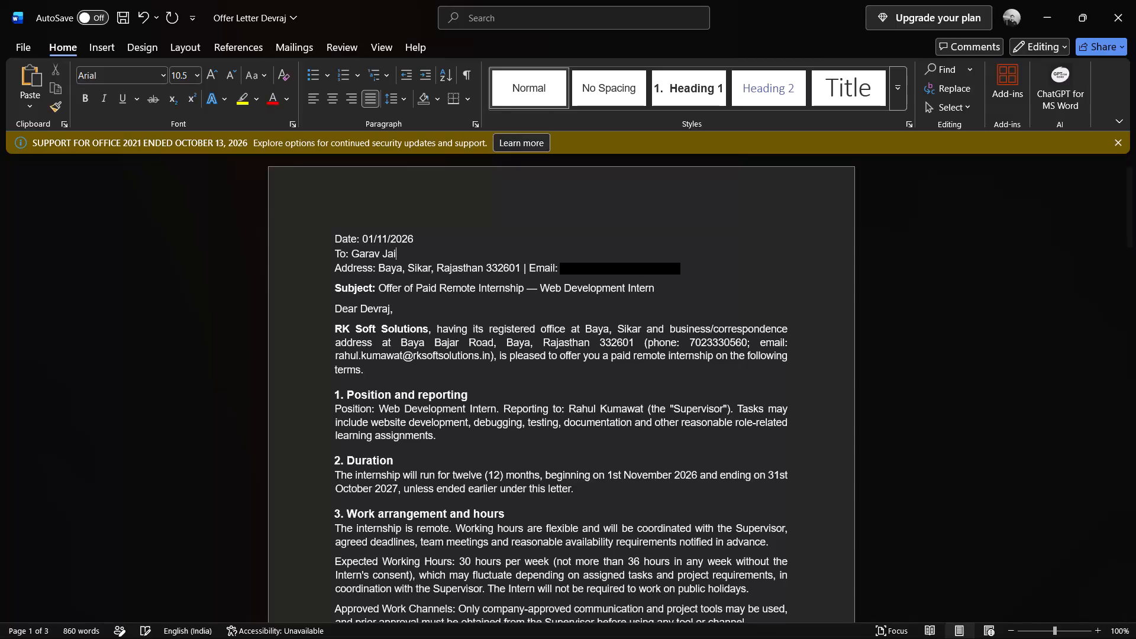
pyautogui.press('BackSpace')
pyautogui.press('BackSpace')
pyautogui.press('BackSpace')
pyautogui.press('BackSpace')
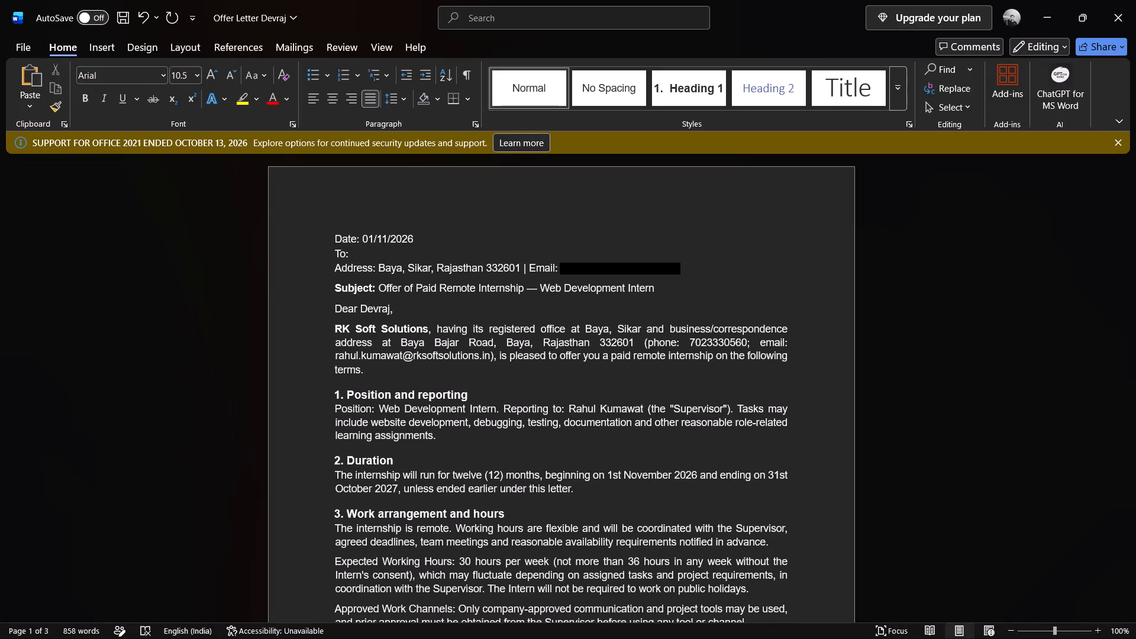
pyautogui.hotkey('ctrl', 'v')
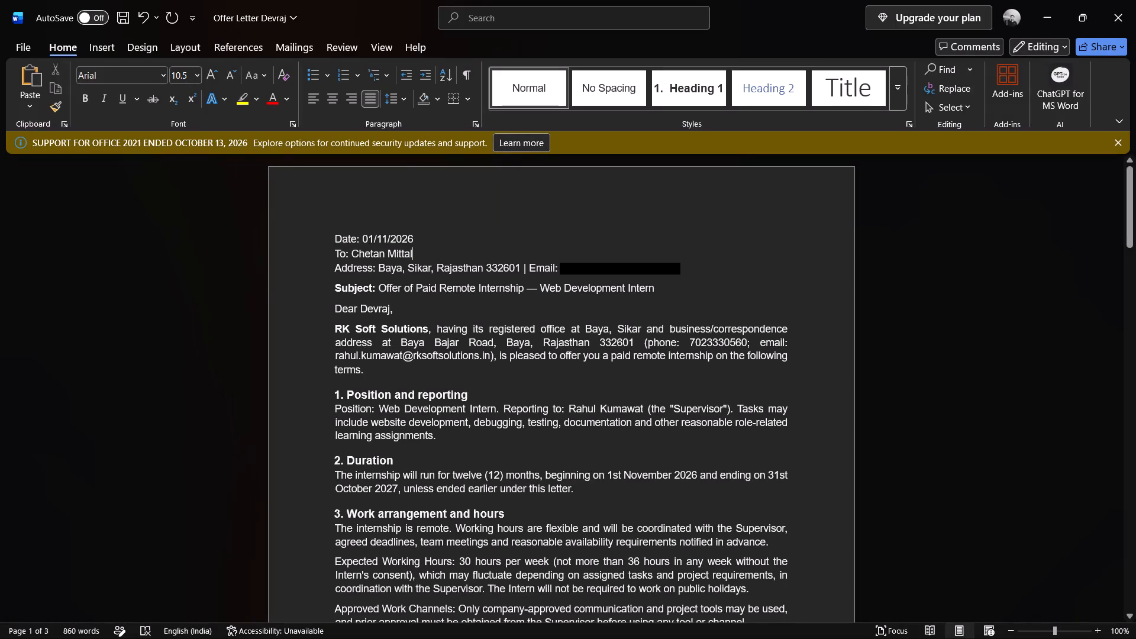
# Clear the previous recipient's postal address from the Address line, leaving the Address label and the email part.
pyautogui.moveTo(521, 266); pyautogui.dragTo(382, 267)
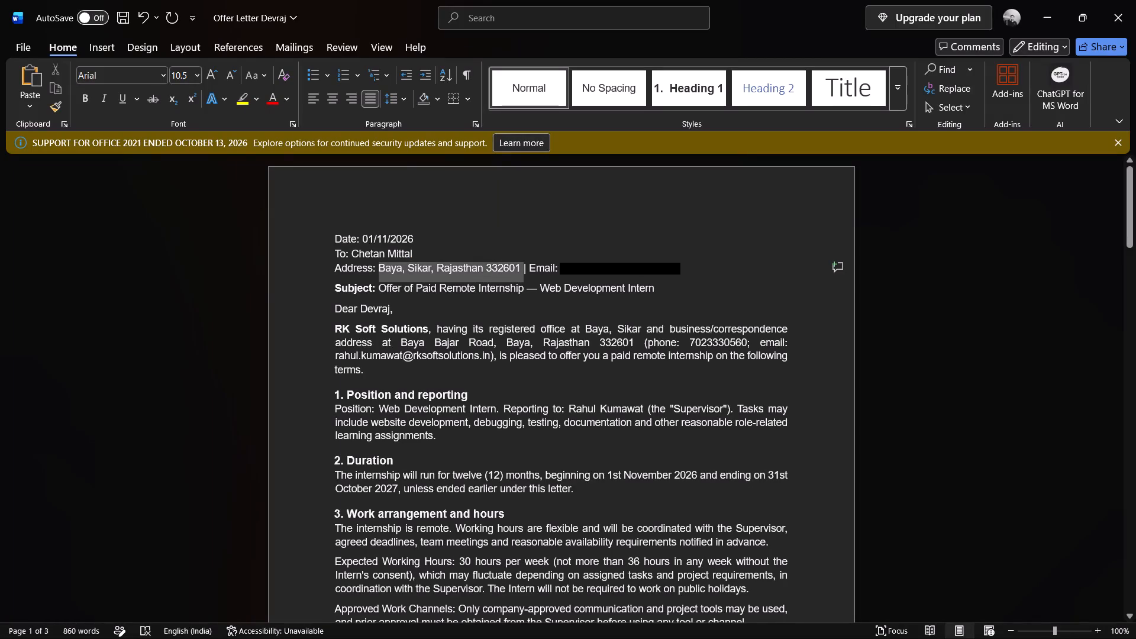
pyautogui.moveTo(382, 267); pyautogui.dragTo(381, 267)
pyautogui.press('BackSpace')
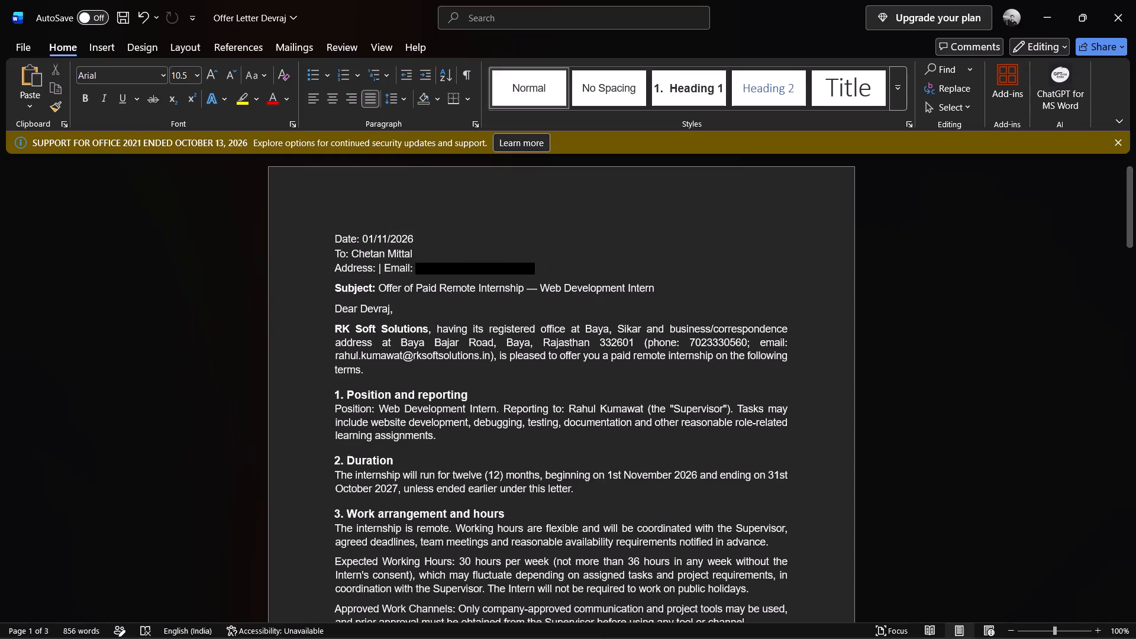
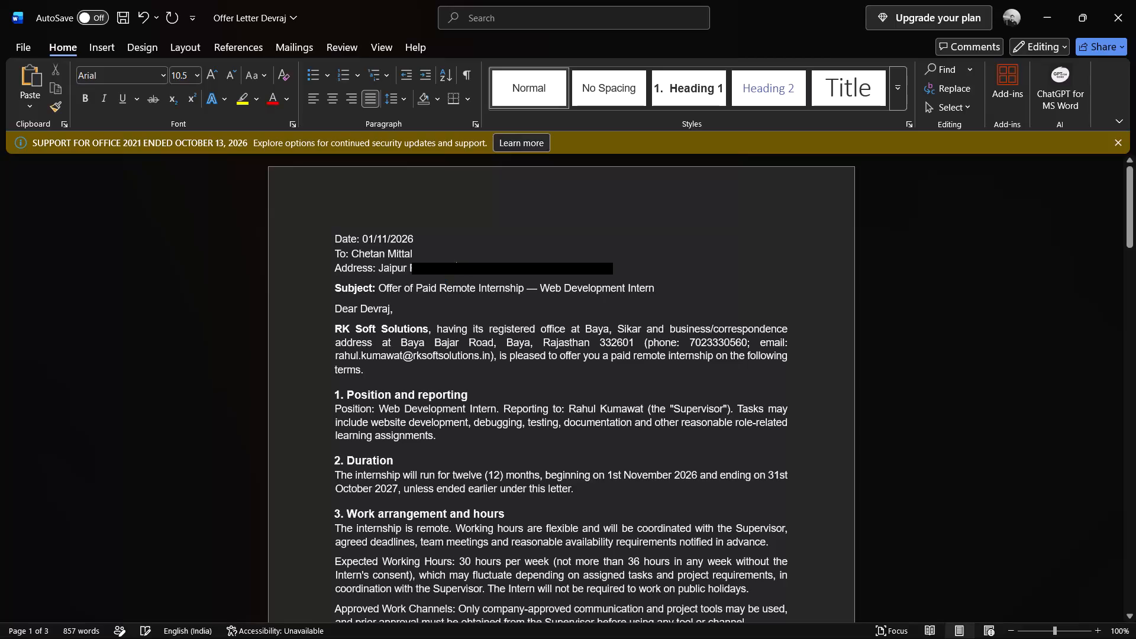
# Delete the previous recipient's email address from the Address line, keeping the Email label.
pyautogui.moveTo(619, 266); pyautogui.dragTo(570, 260)
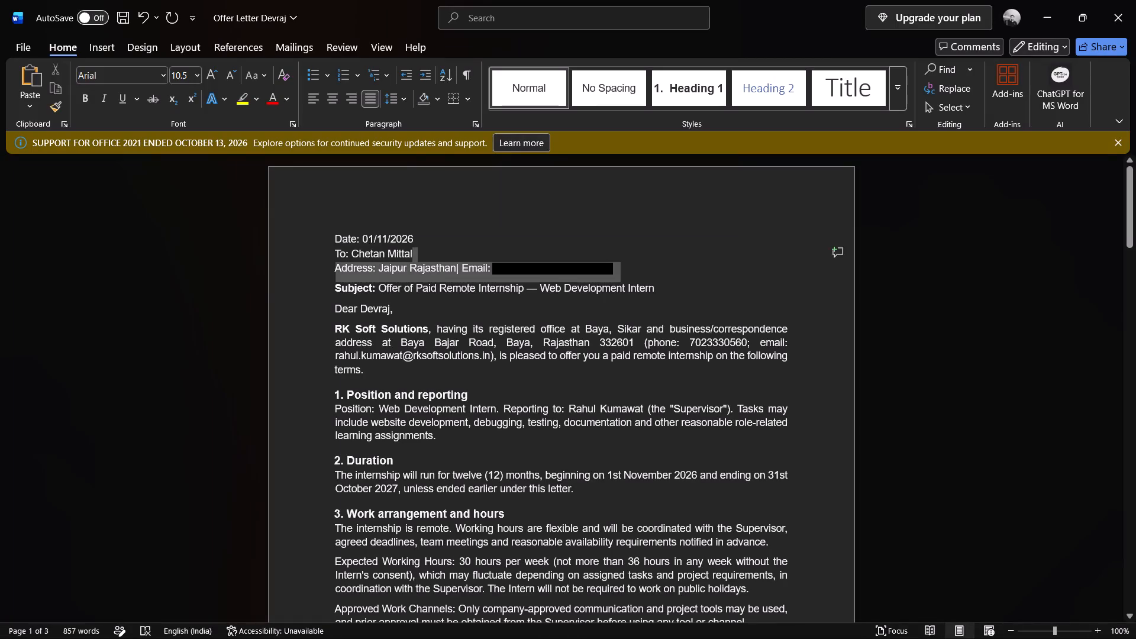
pyautogui.moveTo(570, 260); pyautogui.dragTo(501, 266)
pyautogui.press('BackSpace')
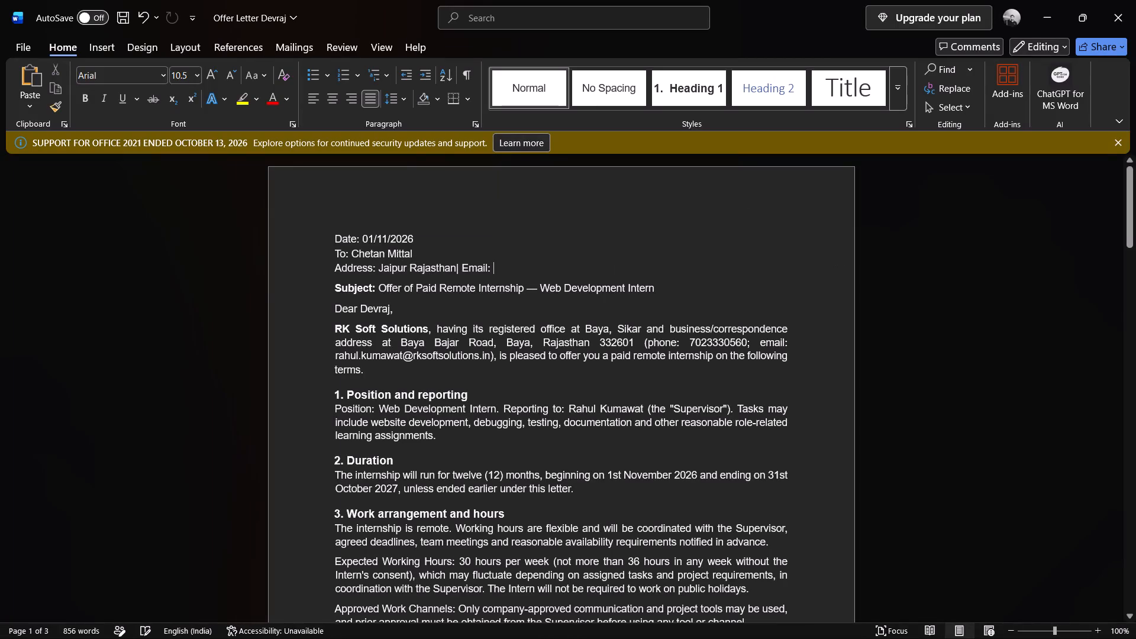
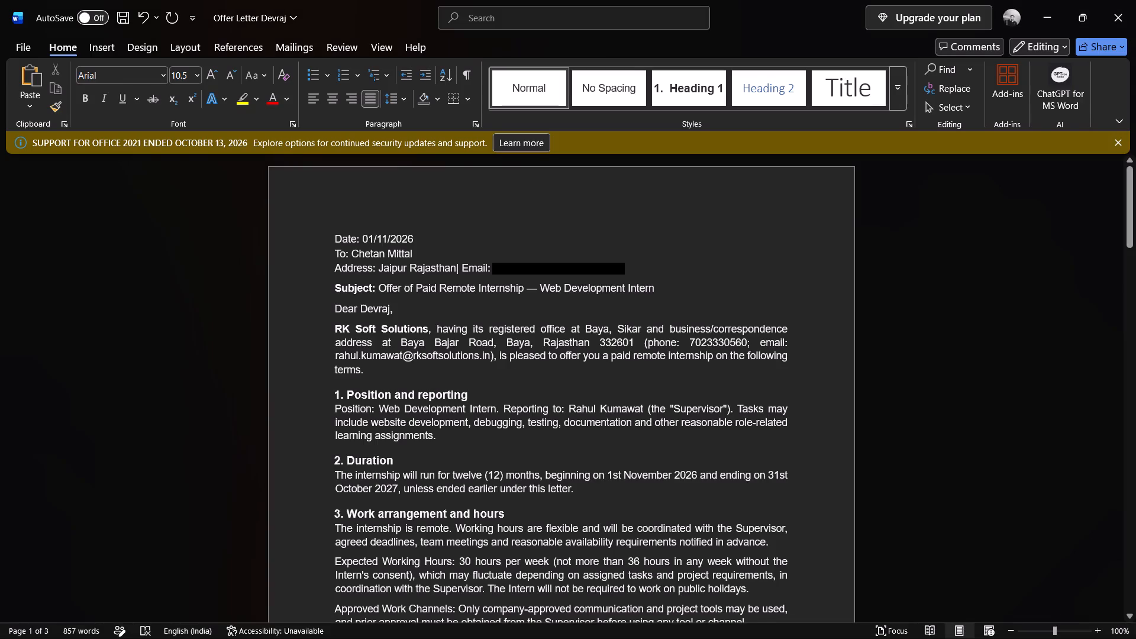
# Replace the name in the "Dear" salutation with the new recipient's first name copied from the To line.
pyautogui.scroll(-2, 670, 327)
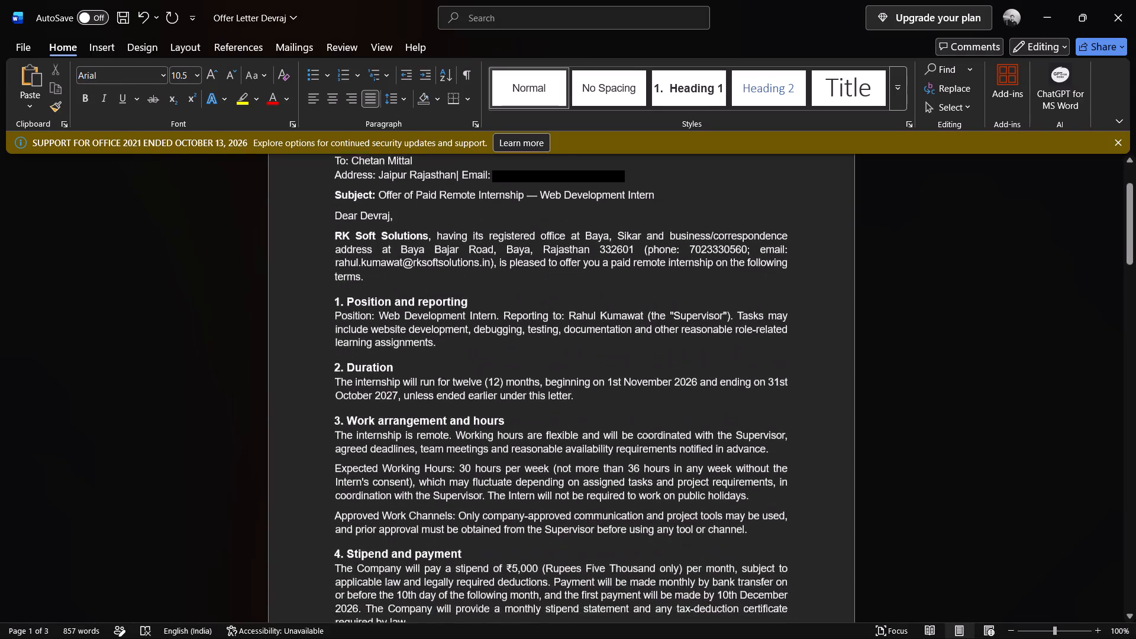
pyautogui.scroll(-1, 670, 327)
pyautogui.scroll(1, 396, 205)
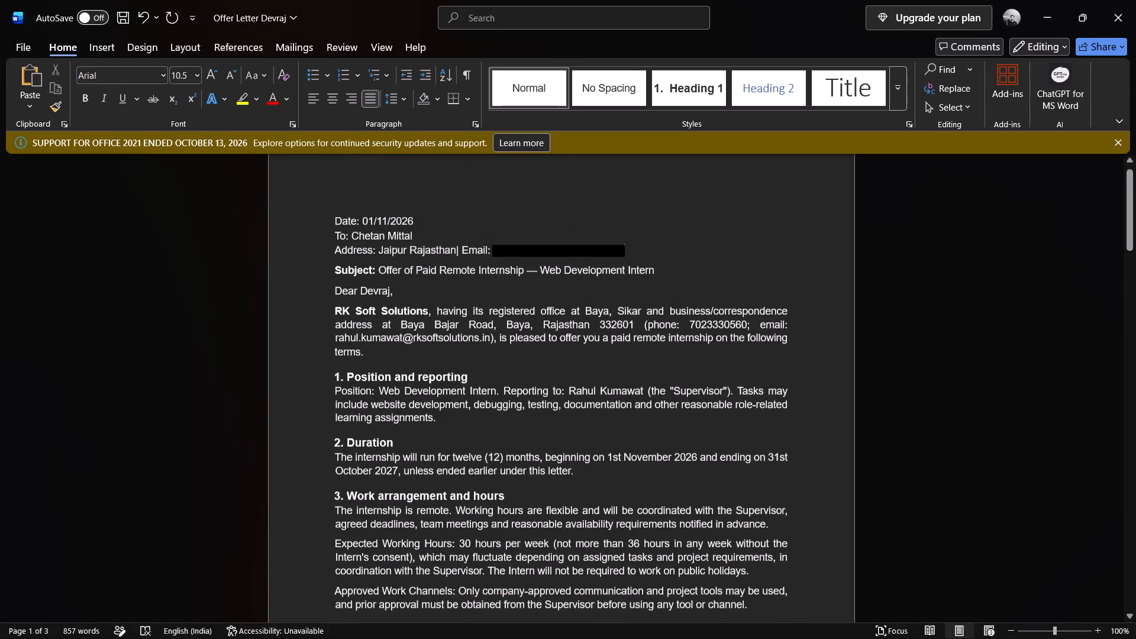
pyautogui.moveTo(385, 237); pyautogui.dragTo(352, 237)
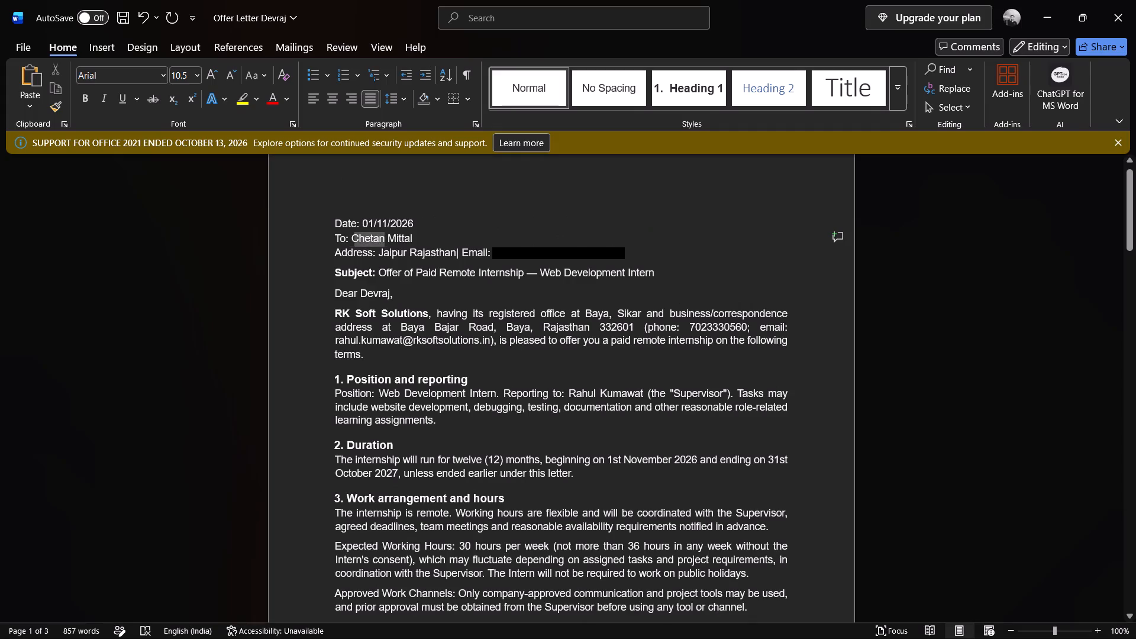
pyautogui.moveTo(352, 237); pyautogui.dragTo(350, 237)
pyautogui.hotkey('ctrl', 'c')
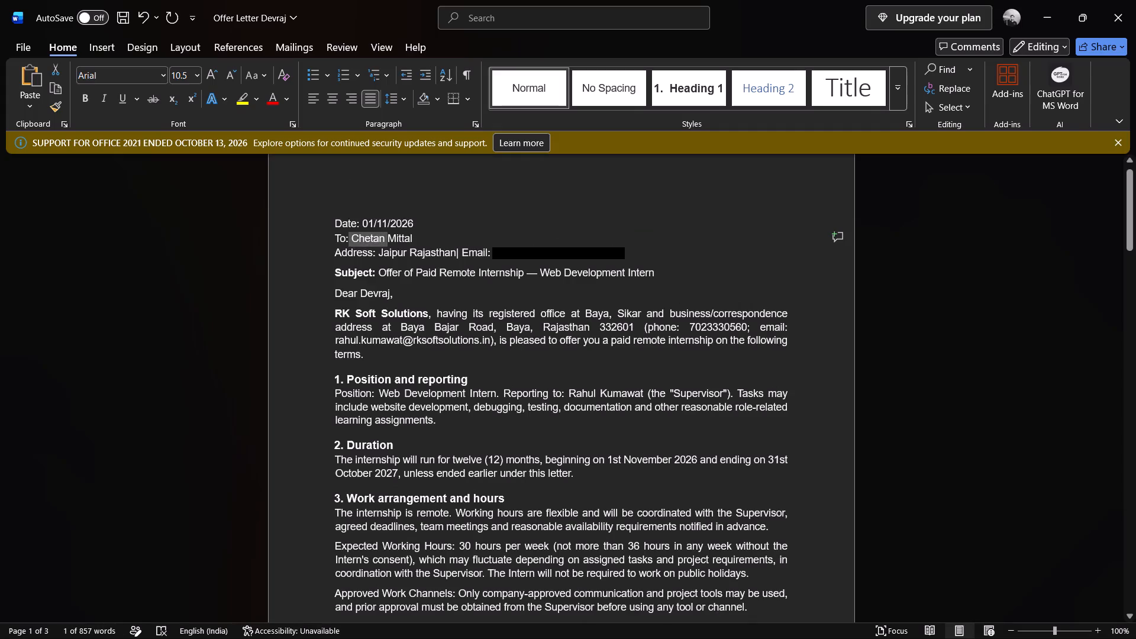
pyautogui.click(389, 293)
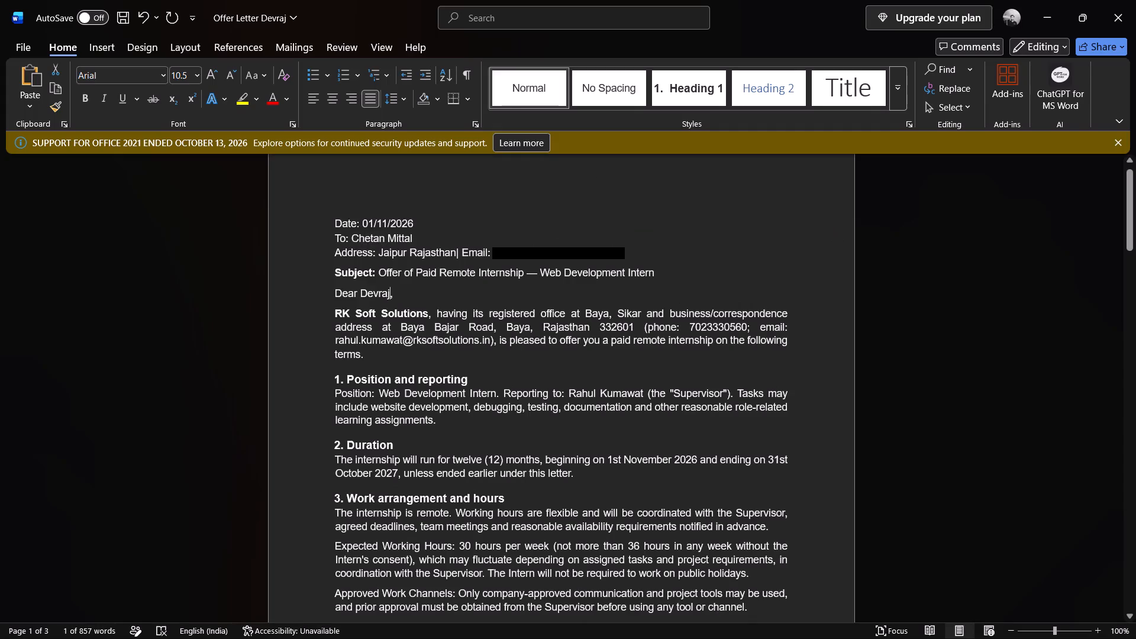
pyautogui.press('BackSpace')
pyautogui.press('BackSpace')
pyautogui.press('BackSpace')
pyautogui.press('BackSpace')
pyautogui.press('BackSpace')
pyautogui.press('BackSpace')
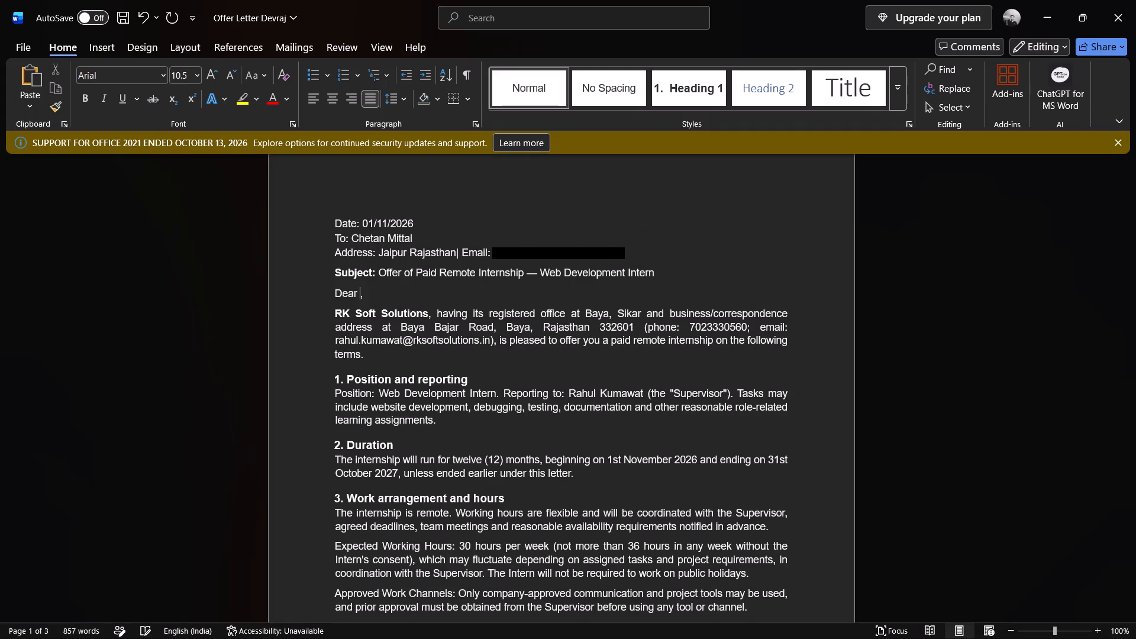
pyautogui.hotkey('ctrl', 'v')
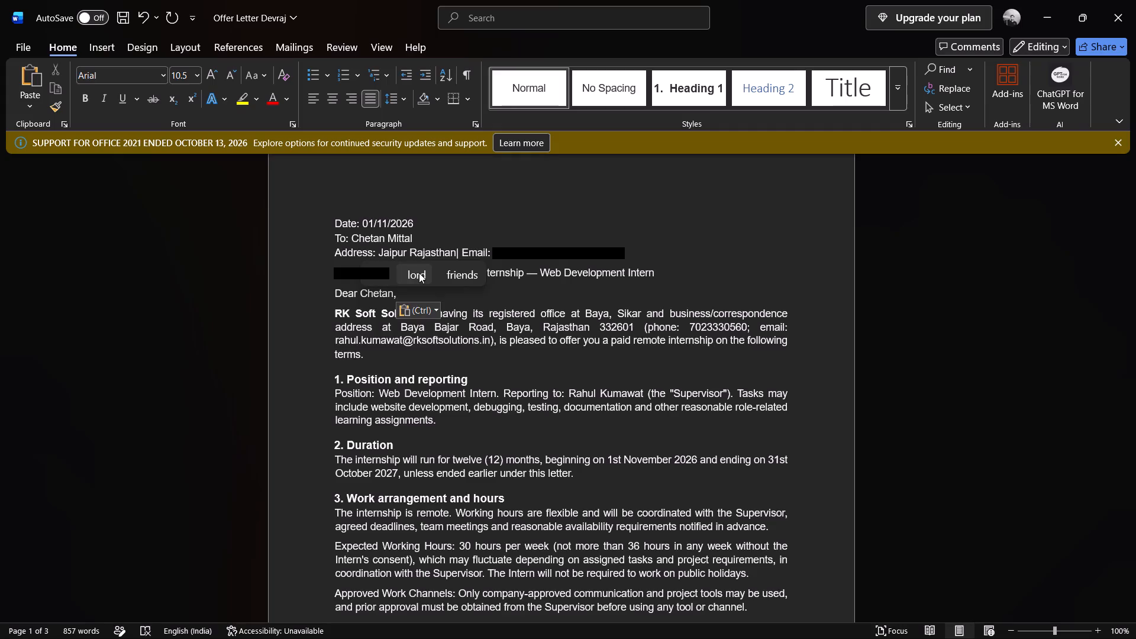
pyautogui.click(566, 296)
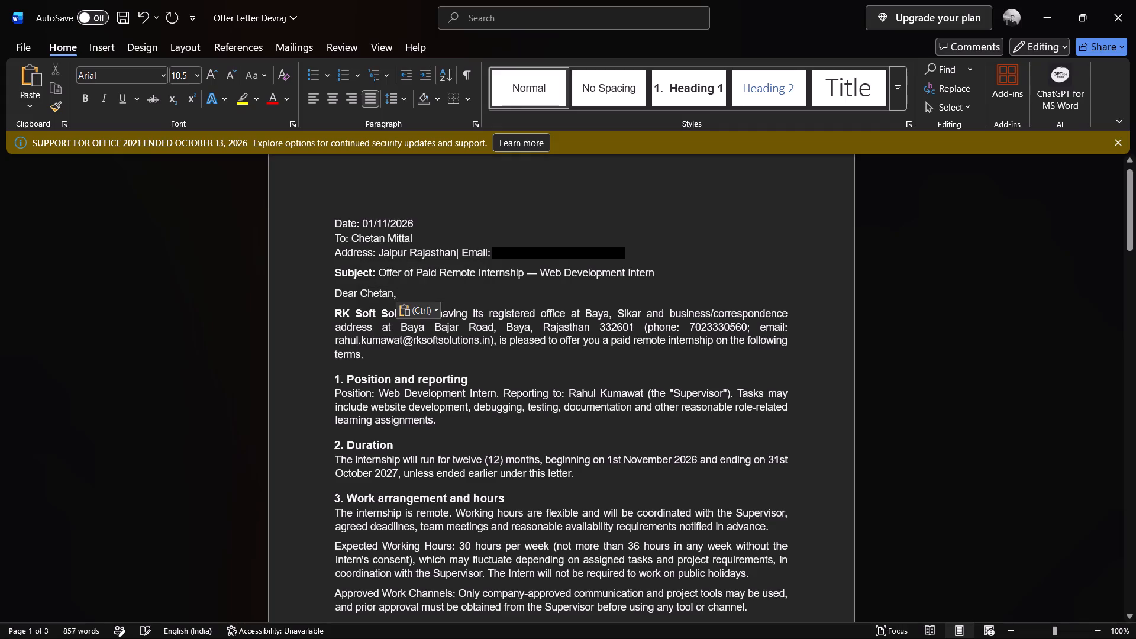
pyautogui.click(482, 303)
# Insert a blank line above the COMPANY heading after section 13 so the heading moves onto the signature page.
pyautogui.scroll(-2, 524, 354)
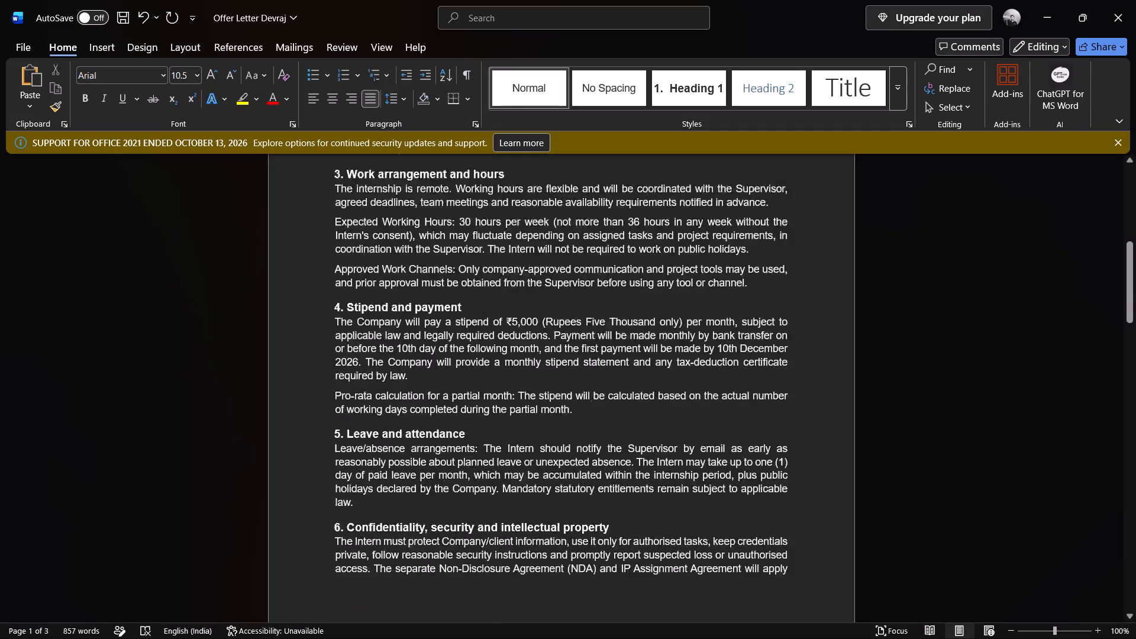
pyautogui.scroll(-6, 524, 354)
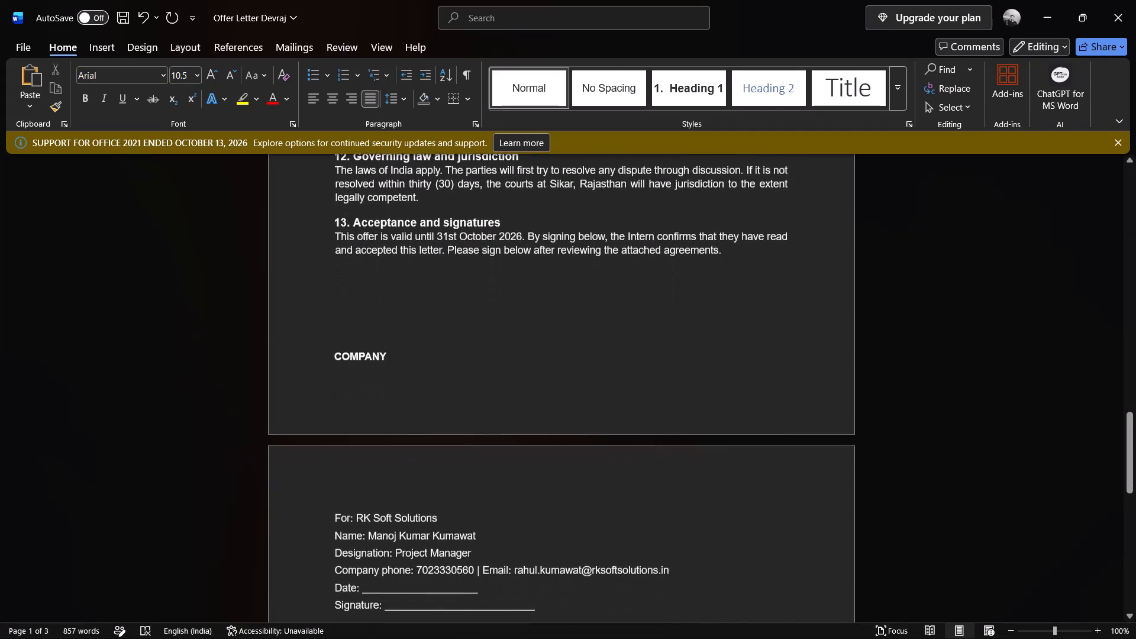
pyautogui.click(331, 350)
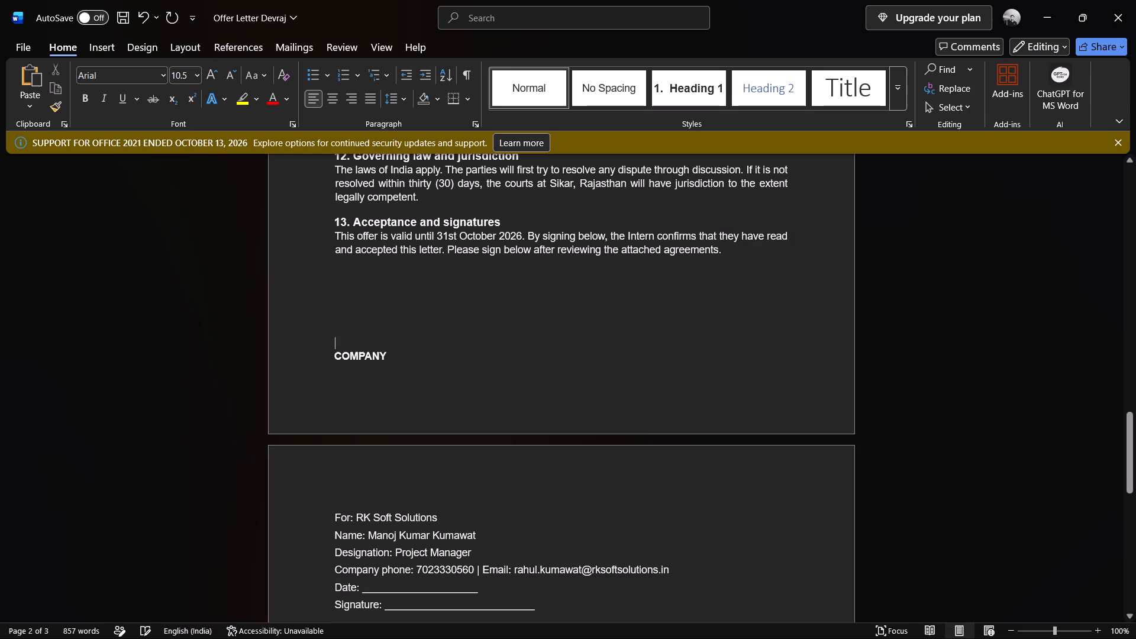
pyautogui.press('Return')
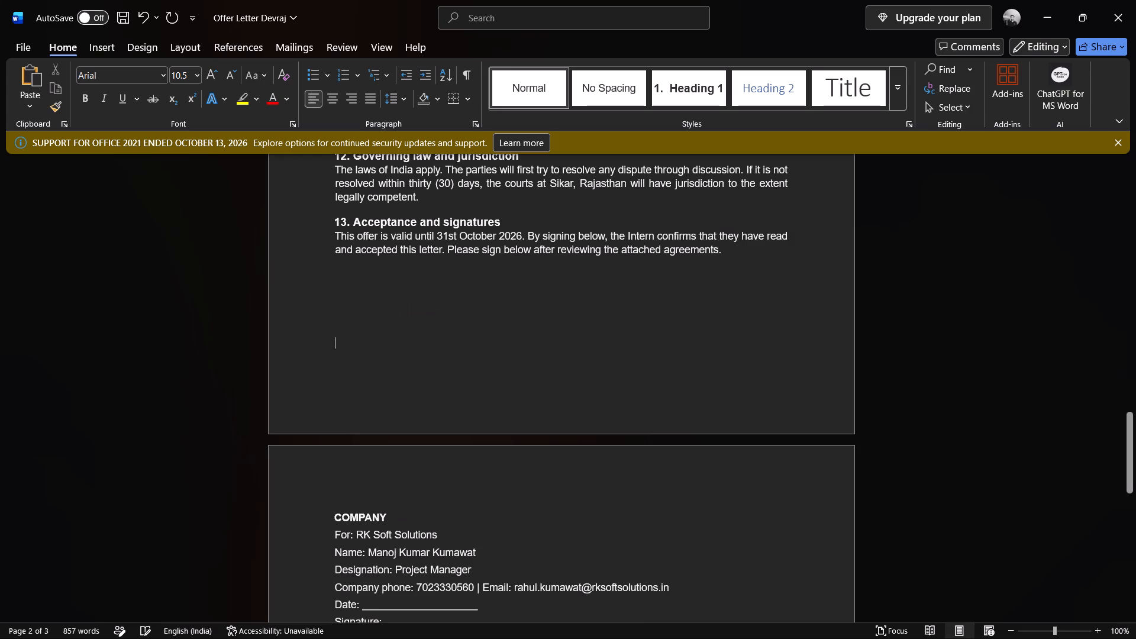
# Delete the previous intern's full name from the Name line of the INTERN signature block, keeping the Name label.
pyautogui.scroll(-1, 425, 364)
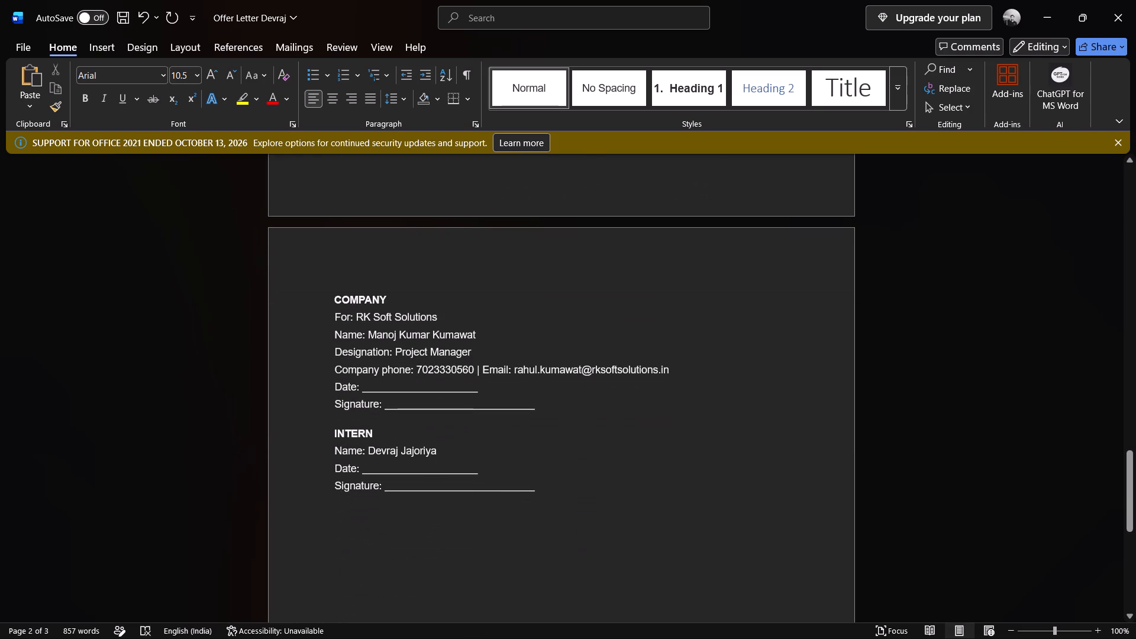
pyautogui.scroll(-1, 425, 364)
pyautogui.click(438, 450)
pyautogui.press('BackSpace')
pyautogui.press('BackSpace')
pyautogui.press('BackSpace')
pyautogui.press('BackSpace')
pyautogui.press('BackSpace')
pyautogui.press('BackSpace')
pyautogui.press('BackSpace')
pyautogui.press('BackSpace')
pyautogui.press('BackSpace')
pyautogui.press('BackSpace')
pyautogui.press('BackSpace')
pyautogui.press('BackSpace')
pyautogui.press('BackSpace')
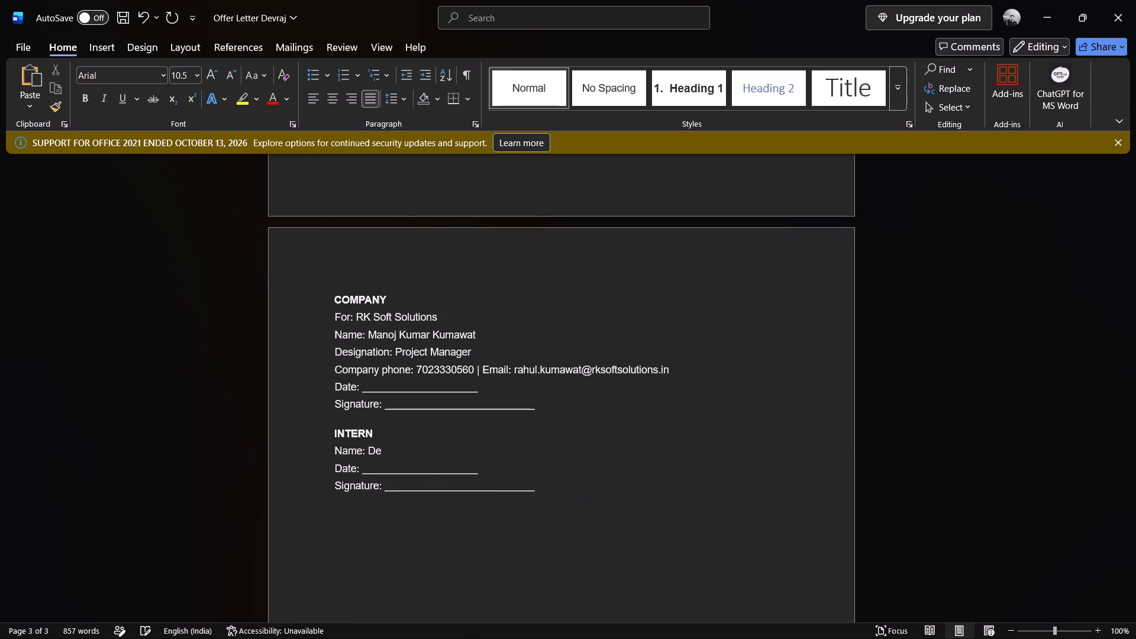
pyautogui.press('BackSpace')
pyautogui.press('BackSpace')
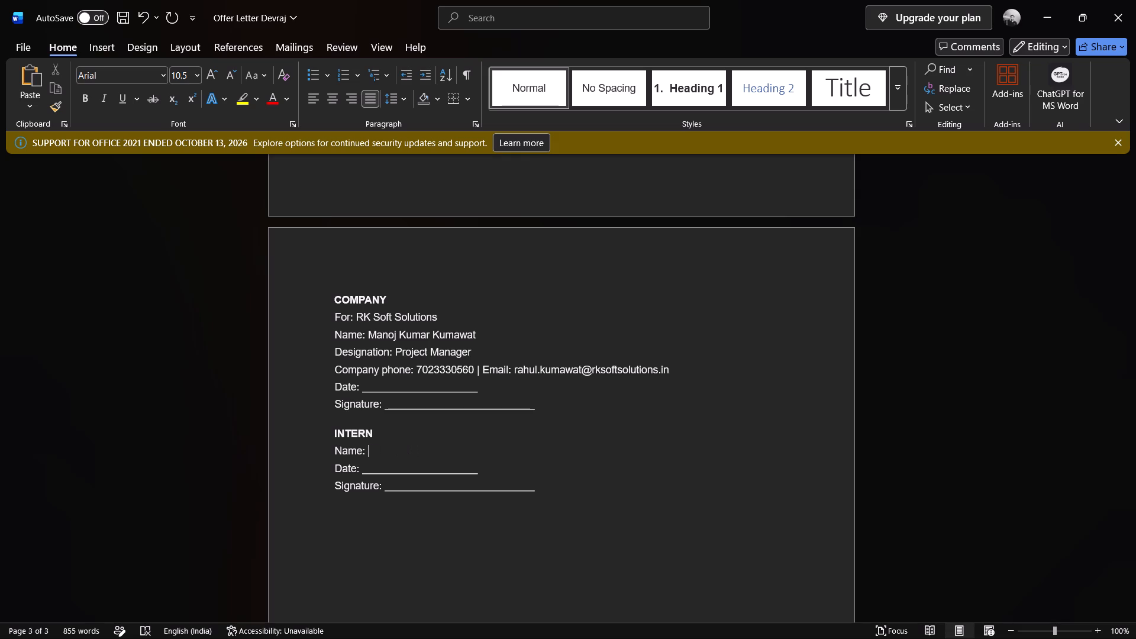
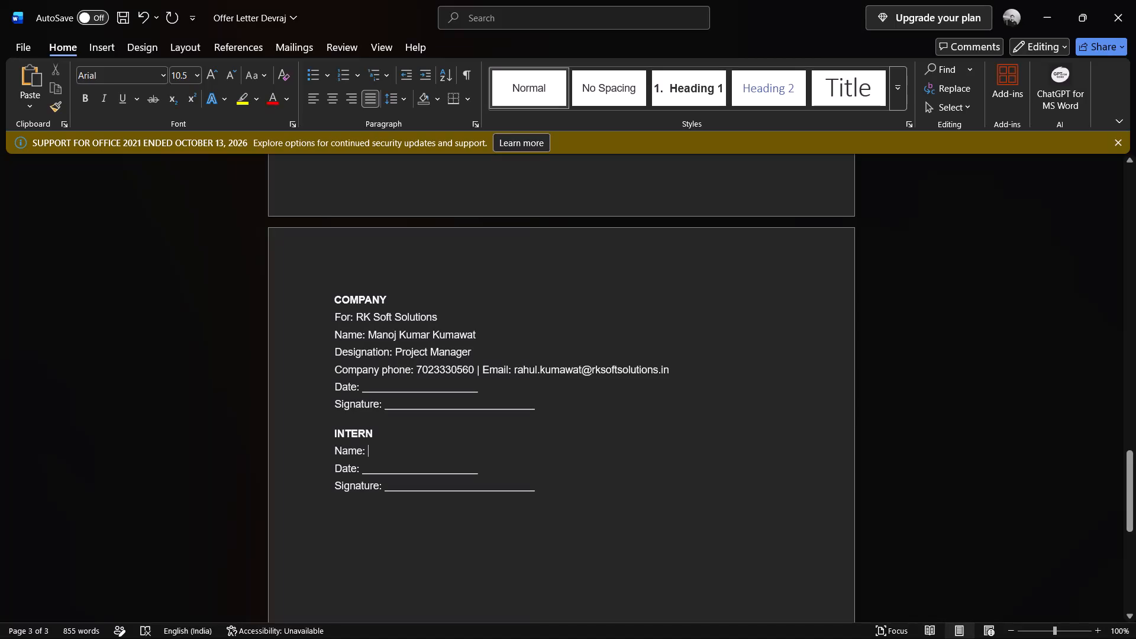
# Replace the full name on the Name line of the COMPANY signature block with the new company signatory's full name.
pyautogui.doubleClick(483, 334)
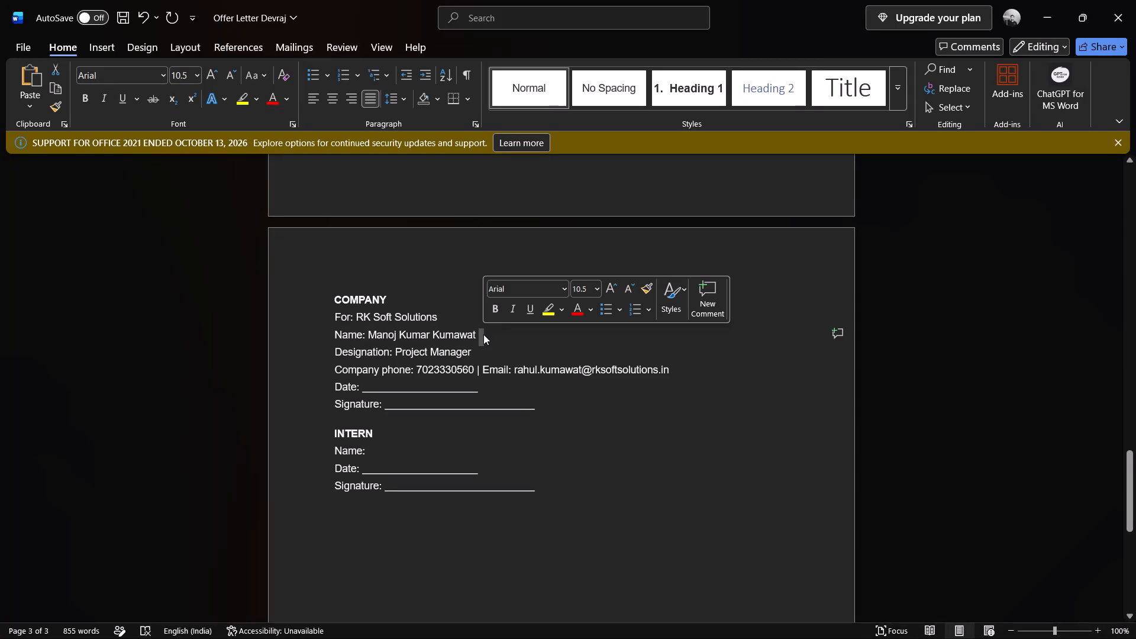
pyautogui.click(483, 334)
pyautogui.press('BackSpace')
pyautogui.press('BackSpace')
pyautogui.press('BackSpace')
pyautogui.press('BackSpace')
pyautogui.press('BackSpace')
pyautogui.press('BackSpace')
pyautogui.press('BackSpace')
pyautogui.press('BackSpace')
pyautogui.press('BackSpace')
pyautogui.press('BackSpace')
pyautogui.press('BackSpace')
pyautogui.press('BackSpace')
pyautogui.press('BackSpace')
pyautogui.press('BackSpace')
pyautogui.press('BackSpace')
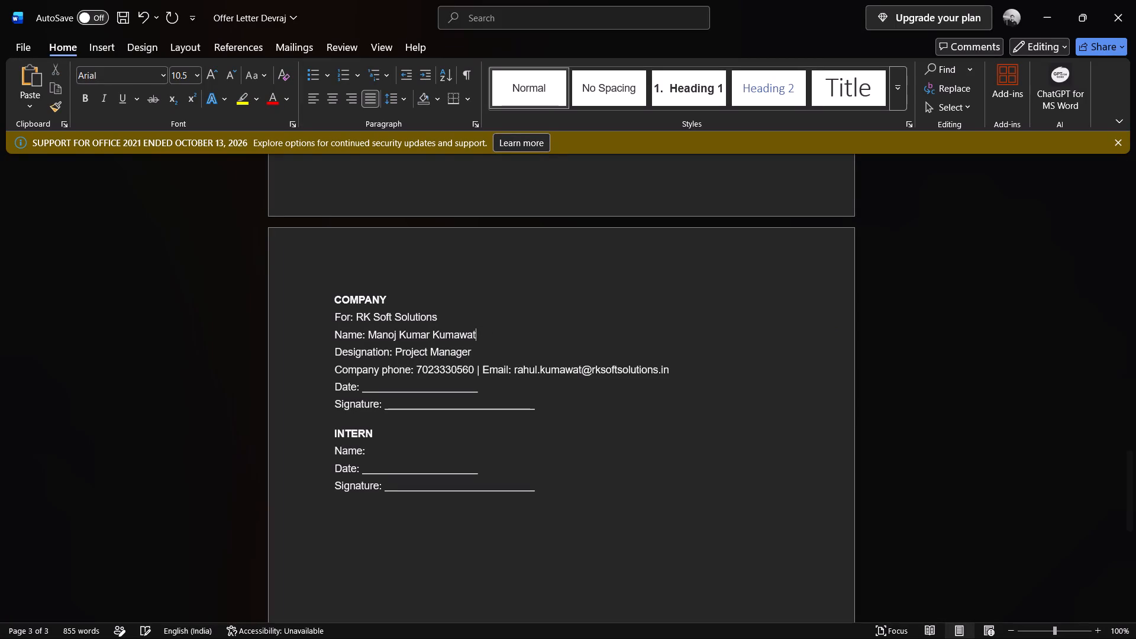
pyautogui.press('BackSpace')
pyautogui.press('BackSpace')
pyautogui.press('BackSpace')
pyautogui.press('BackSpace')
pyautogui.press('BackSpace')
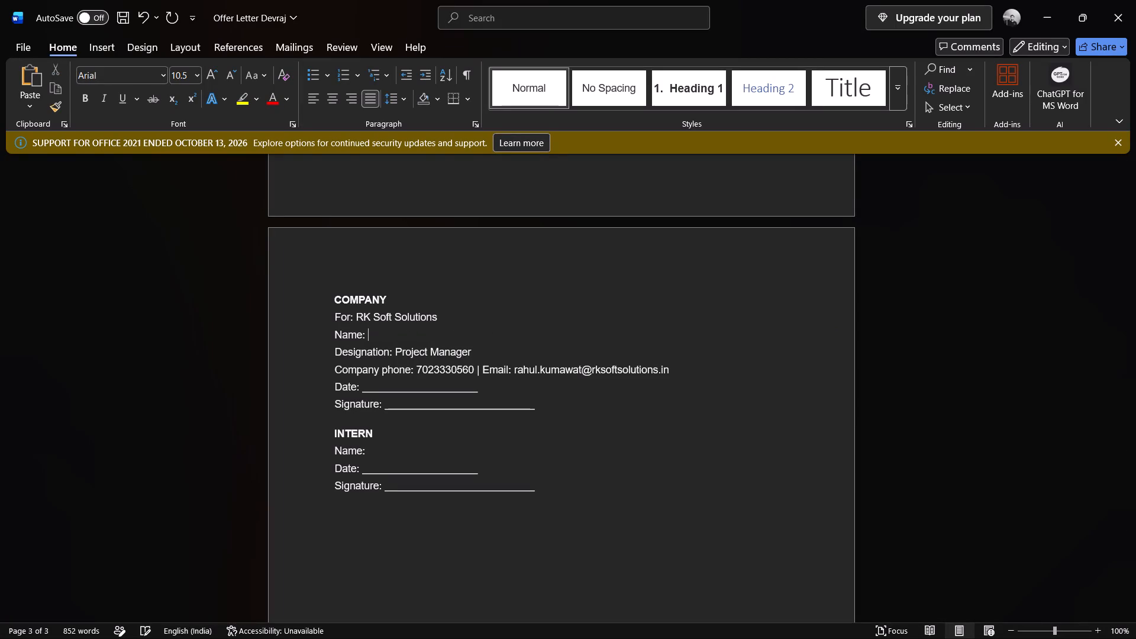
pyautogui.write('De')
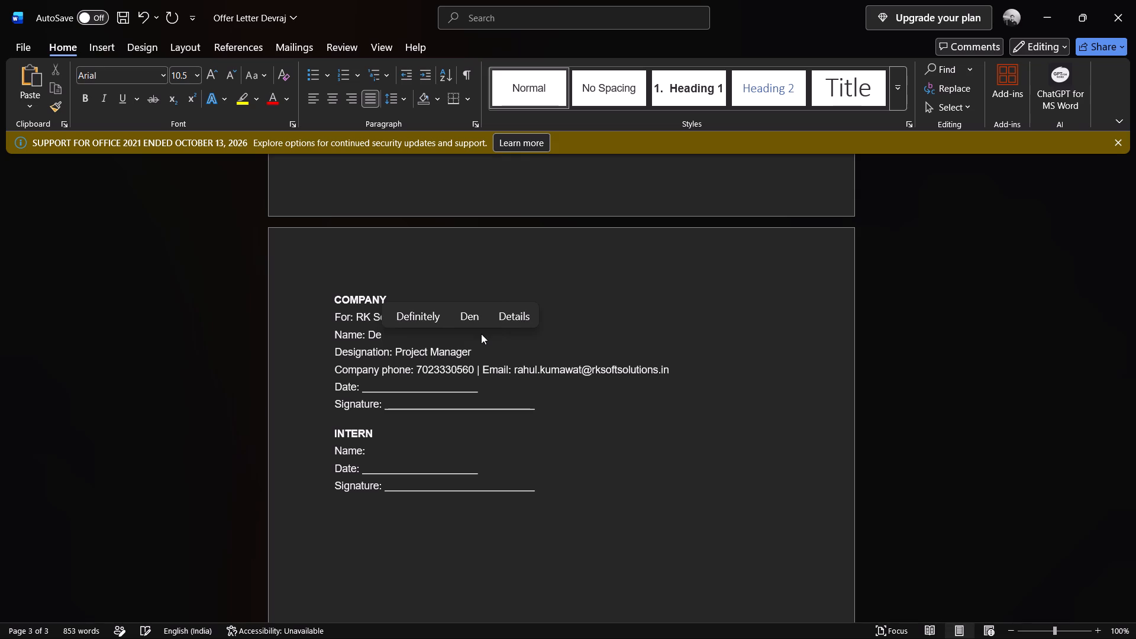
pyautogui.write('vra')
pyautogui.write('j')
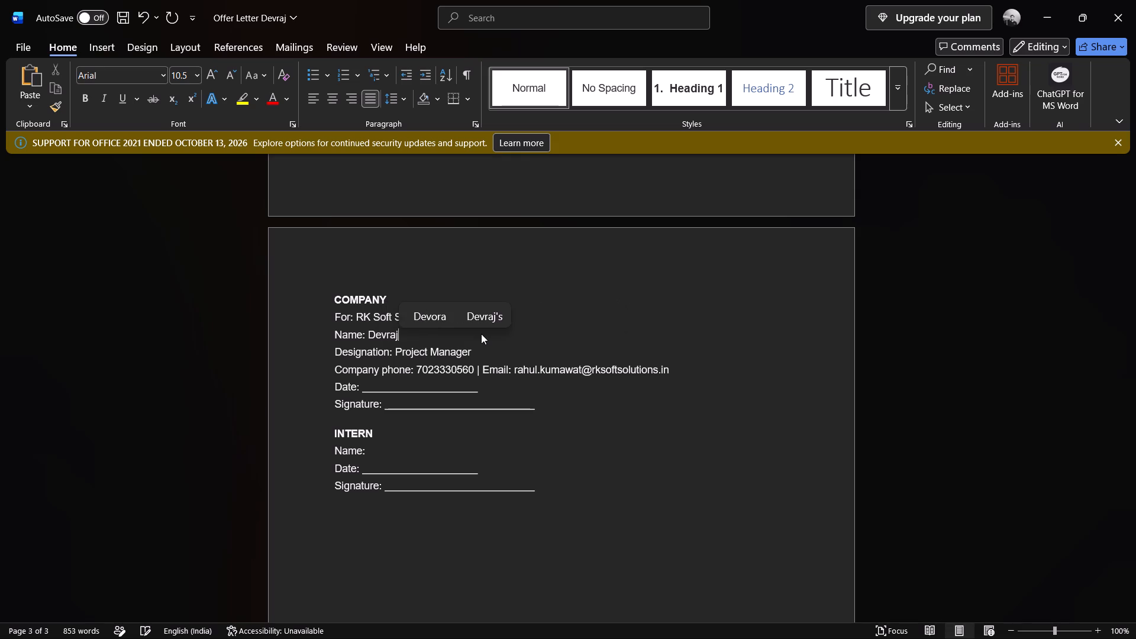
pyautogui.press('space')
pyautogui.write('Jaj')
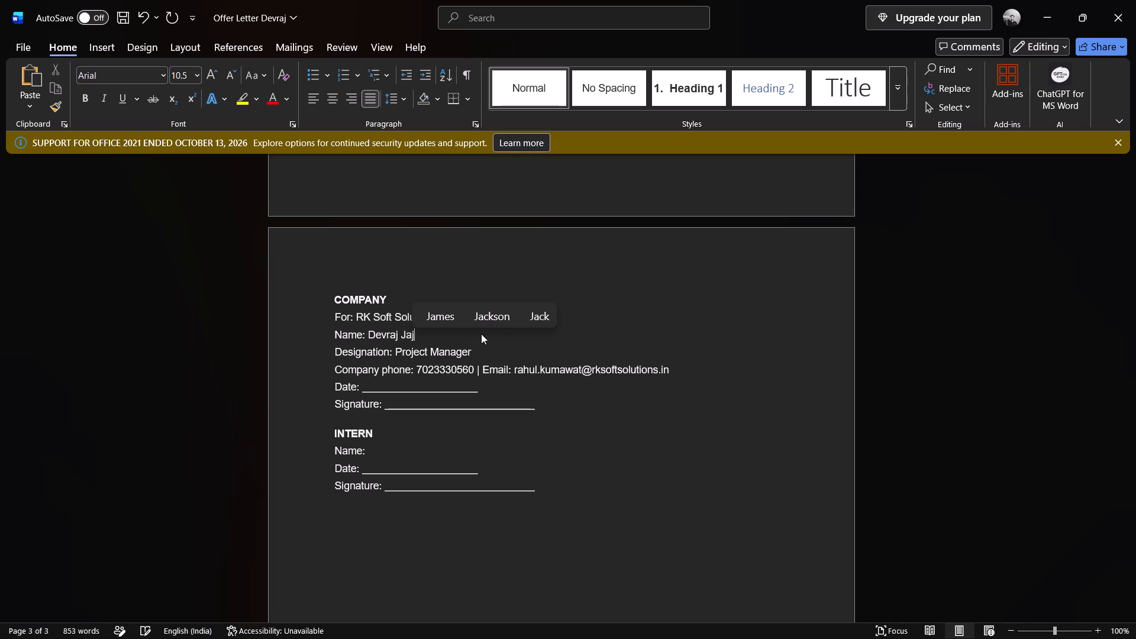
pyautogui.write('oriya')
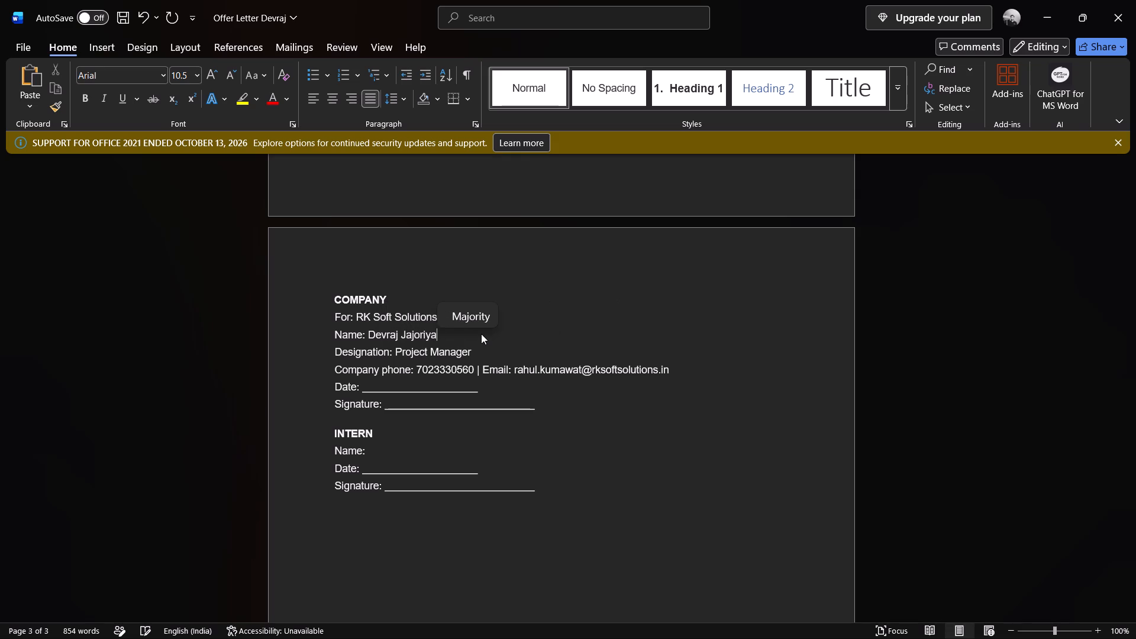
pyautogui.click(502, 348)
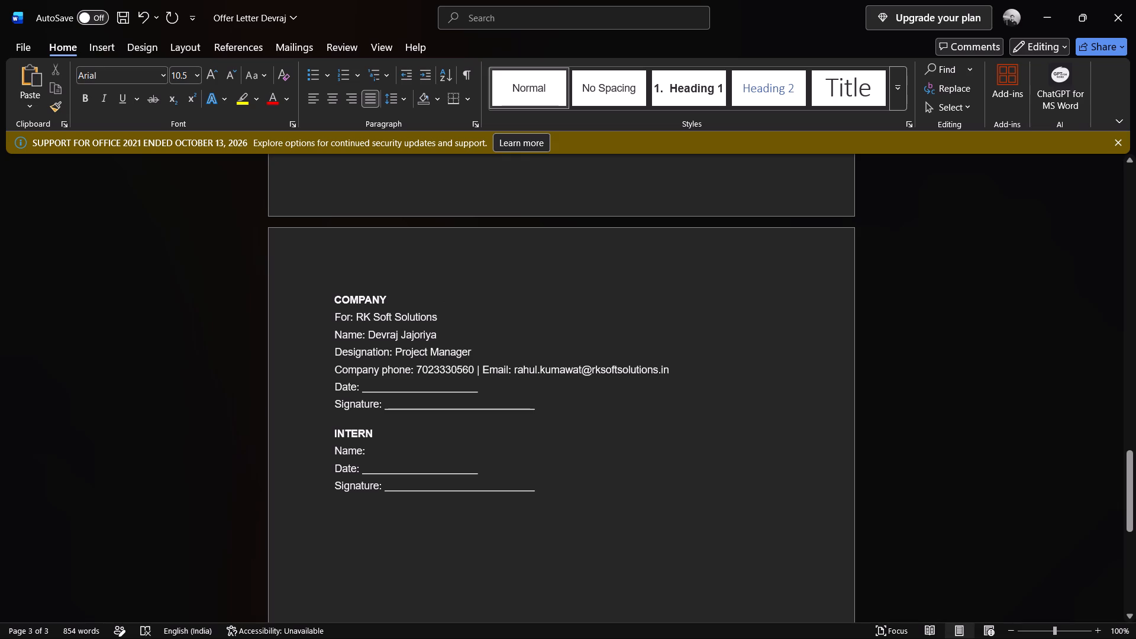
# Copy the recipient's full name from the To line into the Name line of the INTERN signature block.
pyautogui.click(376, 455)
pyautogui.scroll(6, 485, 287)
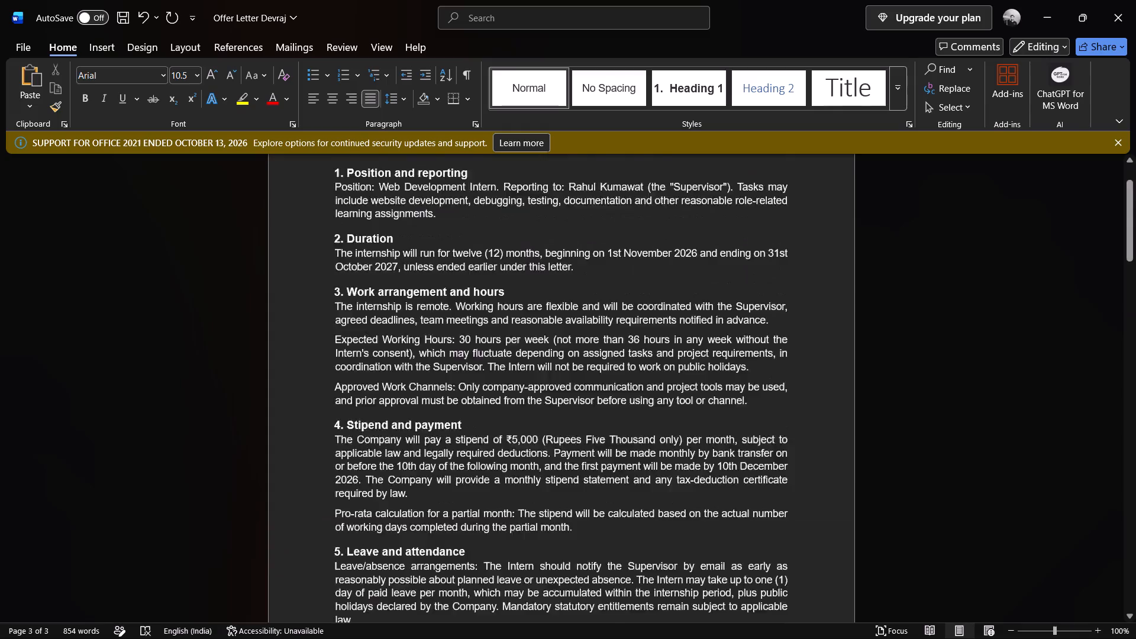
pyautogui.scroll(3, 485, 287)
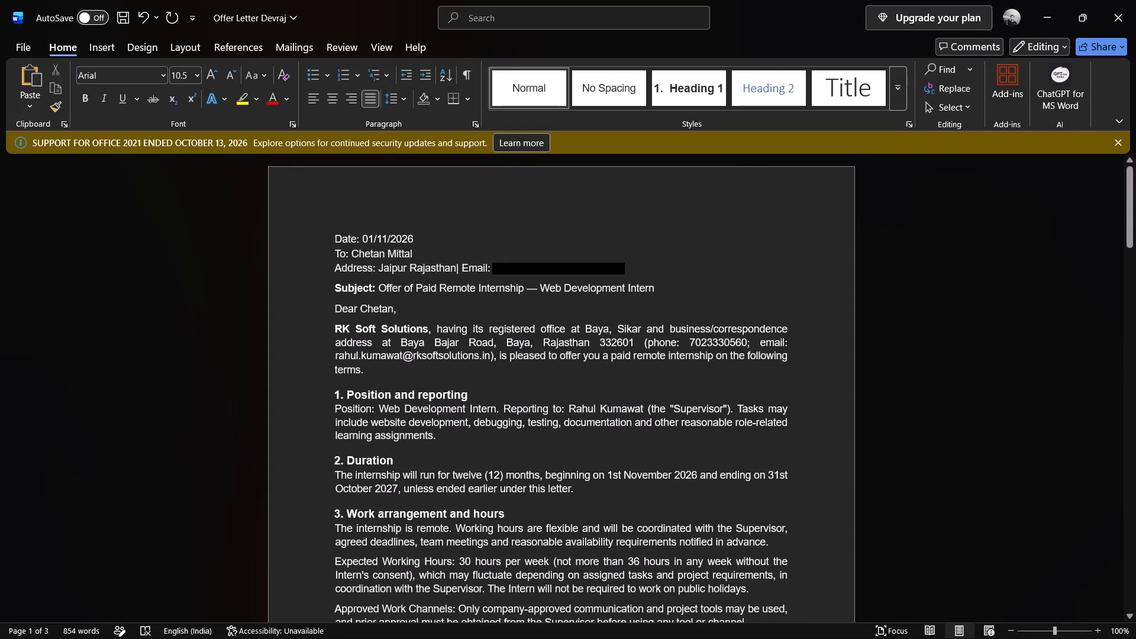
pyautogui.moveTo(414, 257); pyautogui.dragTo(354, 260)
pyautogui.hotkey('ctrl', 'c')
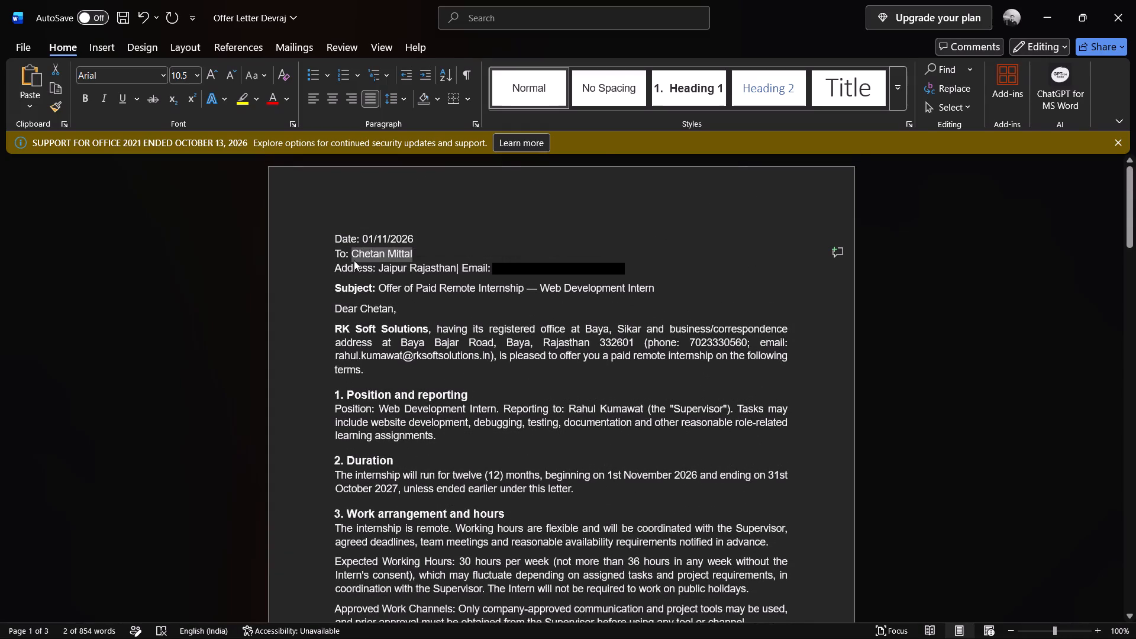
pyautogui.scroll(-7, 513, 537)
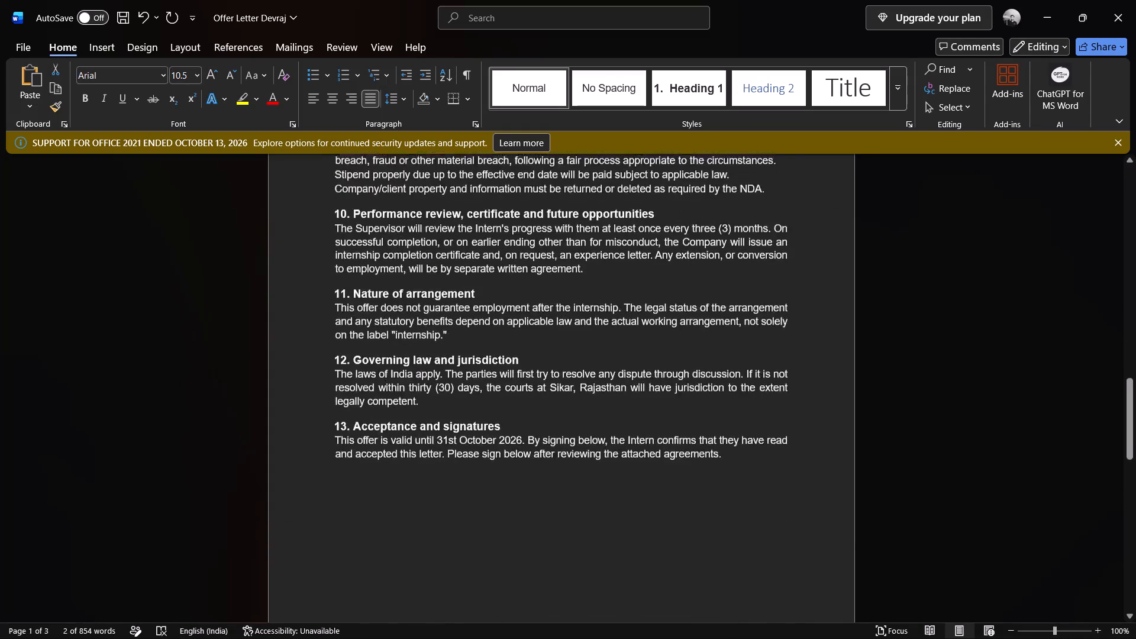
pyautogui.scroll(-1, 513, 537)
pyautogui.scroll(1, 513, 537)
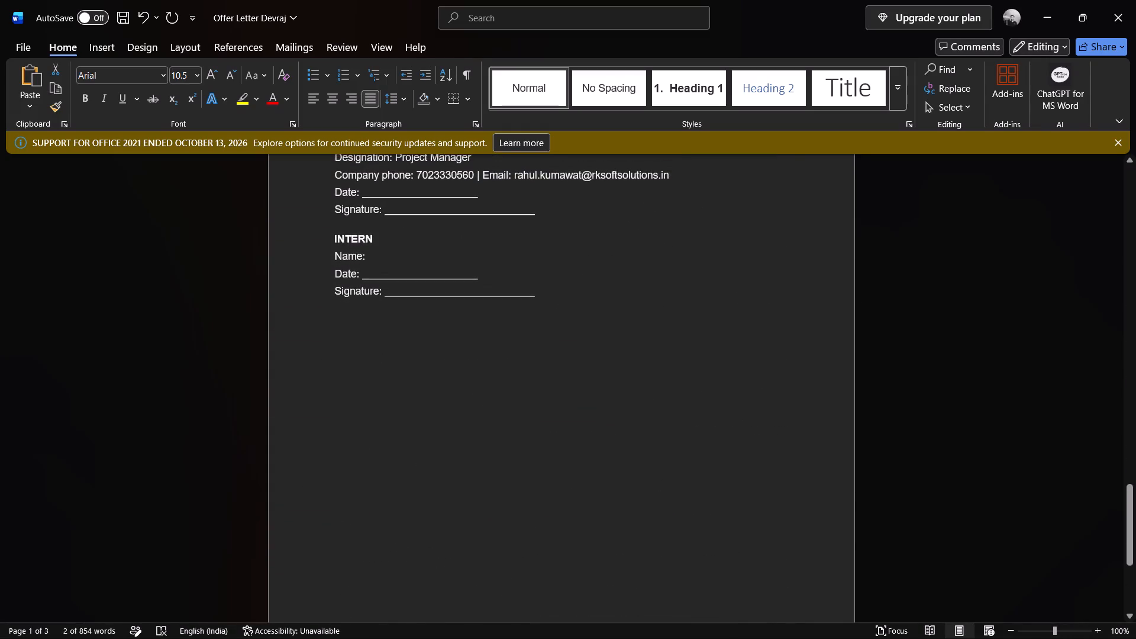
pyautogui.click(374, 263)
pyautogui.hotkey('ctrl', 'v')
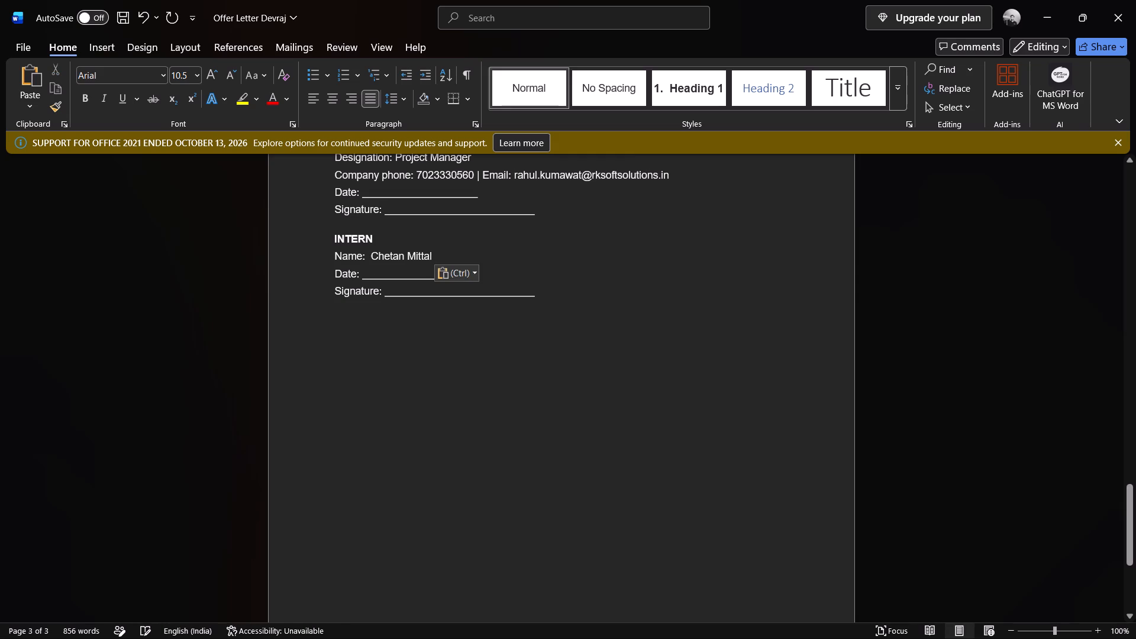
pyautogui.click(564, 248)
# Insert the word "Company" before "Email:" on the contact line of the COMPANY signature block.
pyautogui.scroll(1, 564, 248)
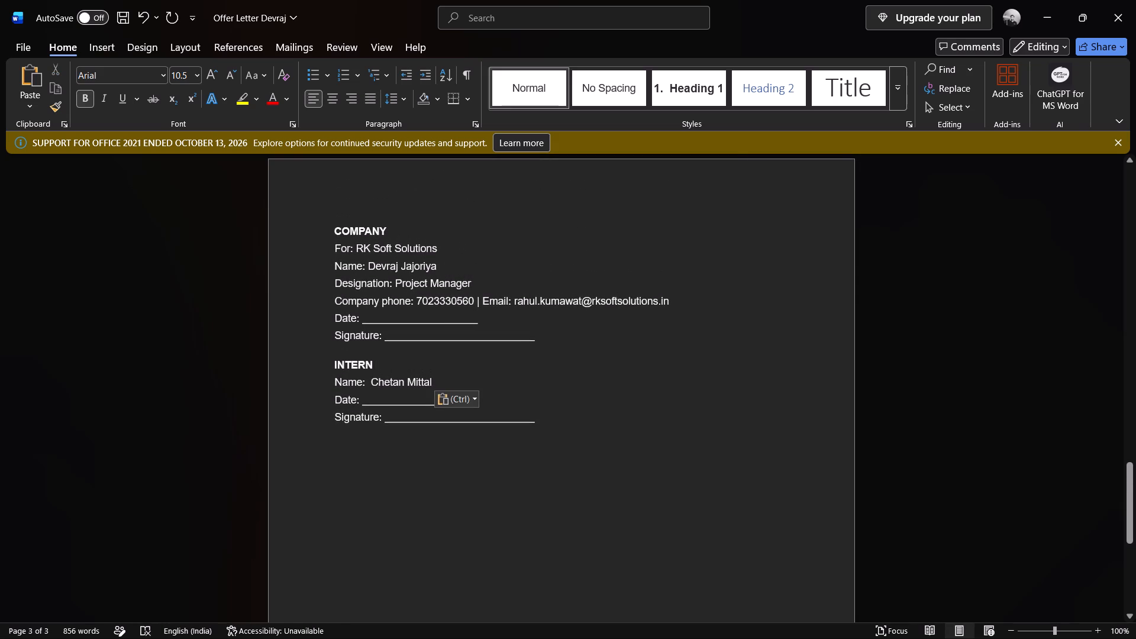
pyautogui.click(480, 299)
pyautogui.press('Right')
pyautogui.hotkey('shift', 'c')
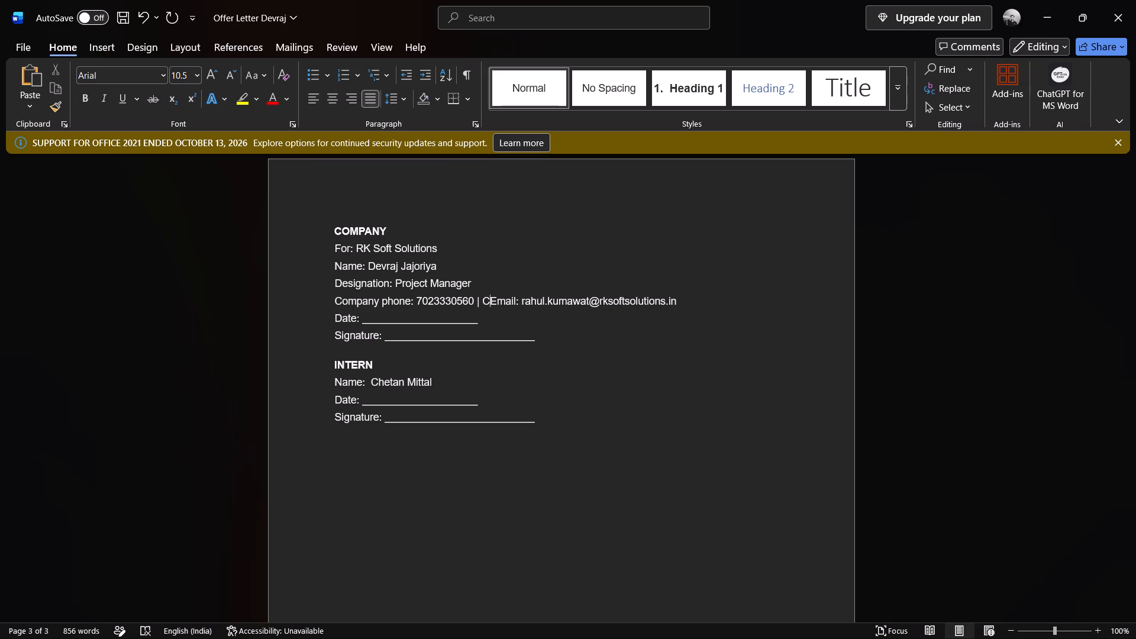
pyautogui.press('BackSpace')
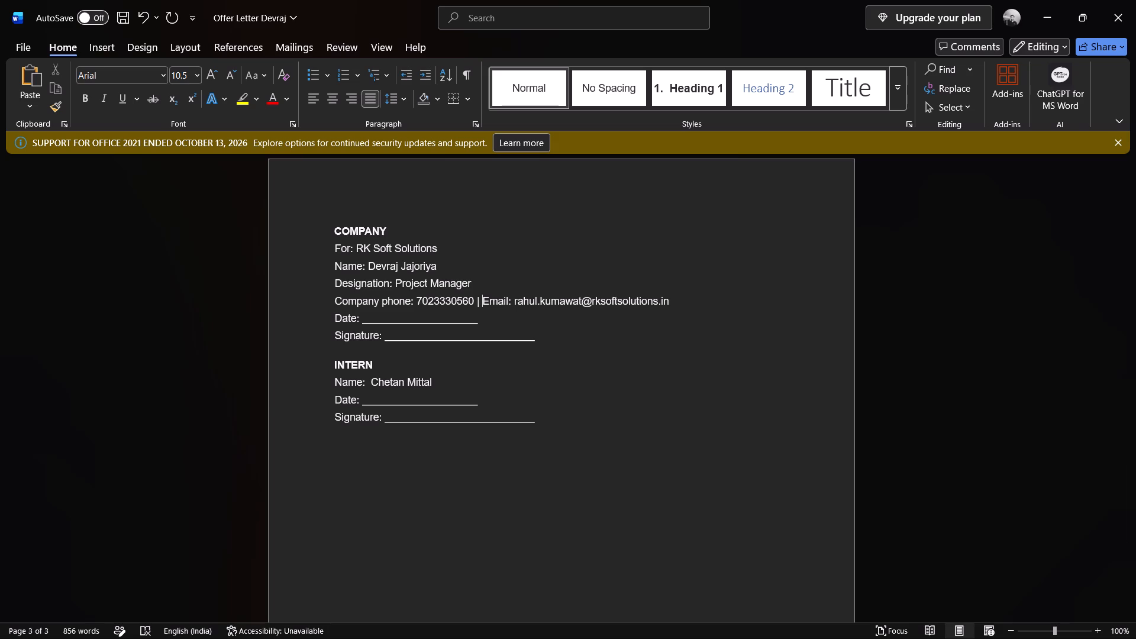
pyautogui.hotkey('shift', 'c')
pyautogui.press('BackSpace')
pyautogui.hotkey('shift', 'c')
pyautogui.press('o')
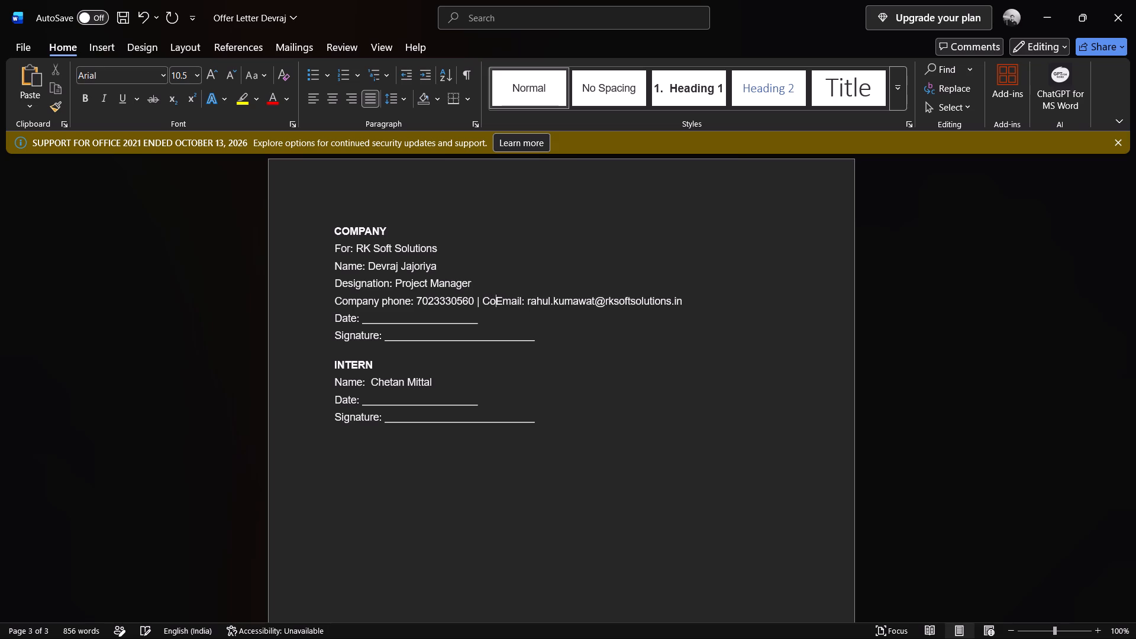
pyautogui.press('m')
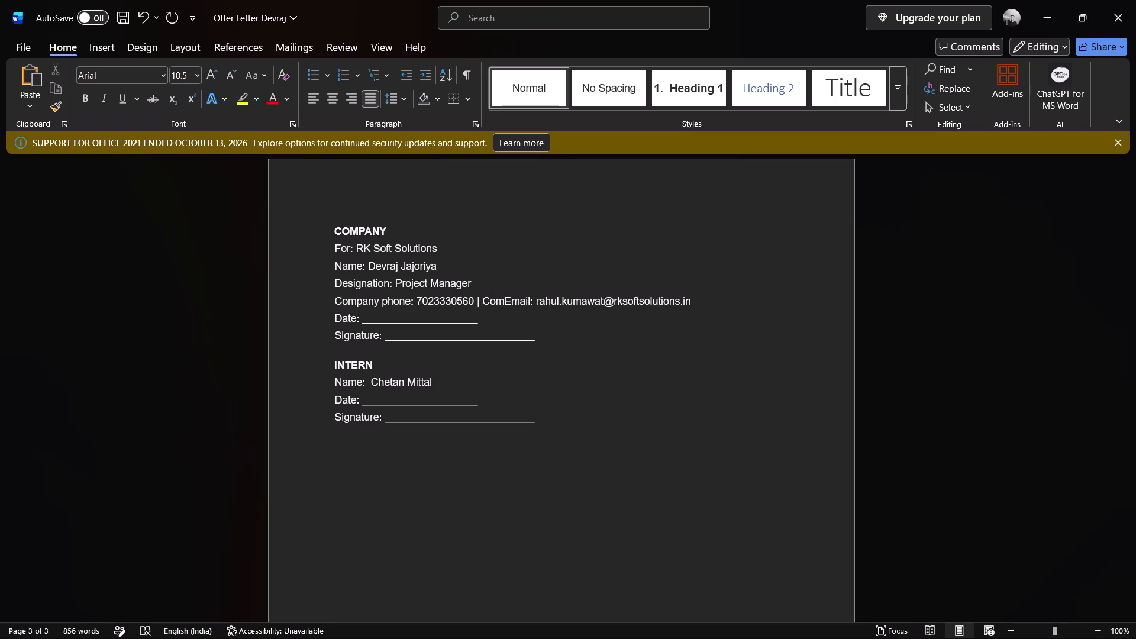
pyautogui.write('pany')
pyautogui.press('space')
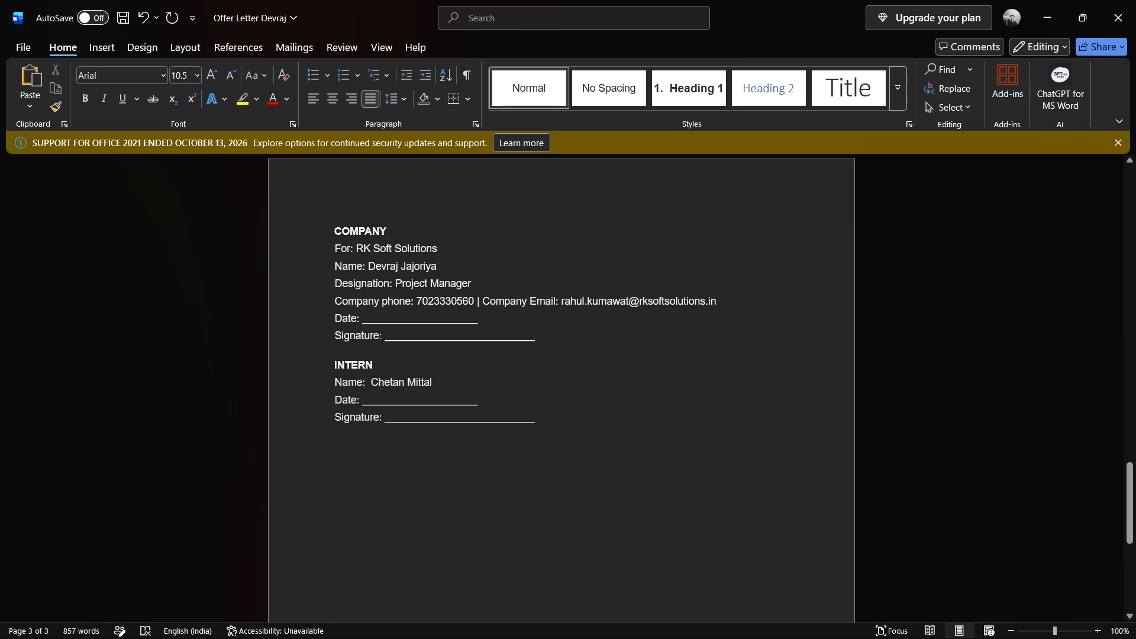
# Review the letter from the signature page back up to the header on the first page.
pyautogui.click(372, 319)
pyautogui.scroll(2, 566, 234)
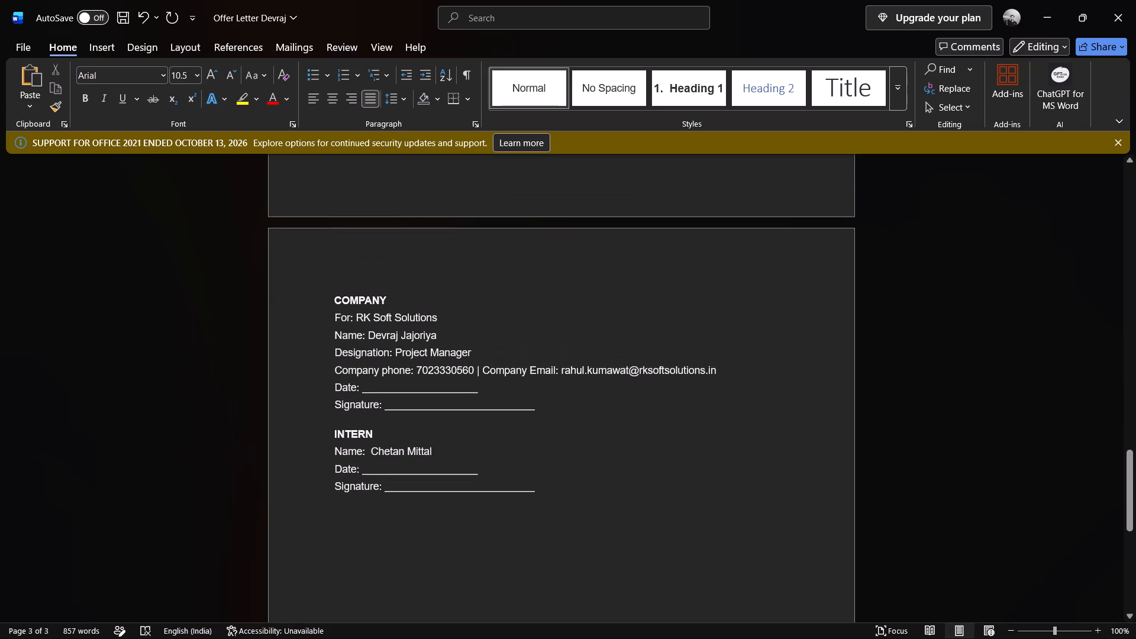
pyautogui.scroll(4, 566, 234)
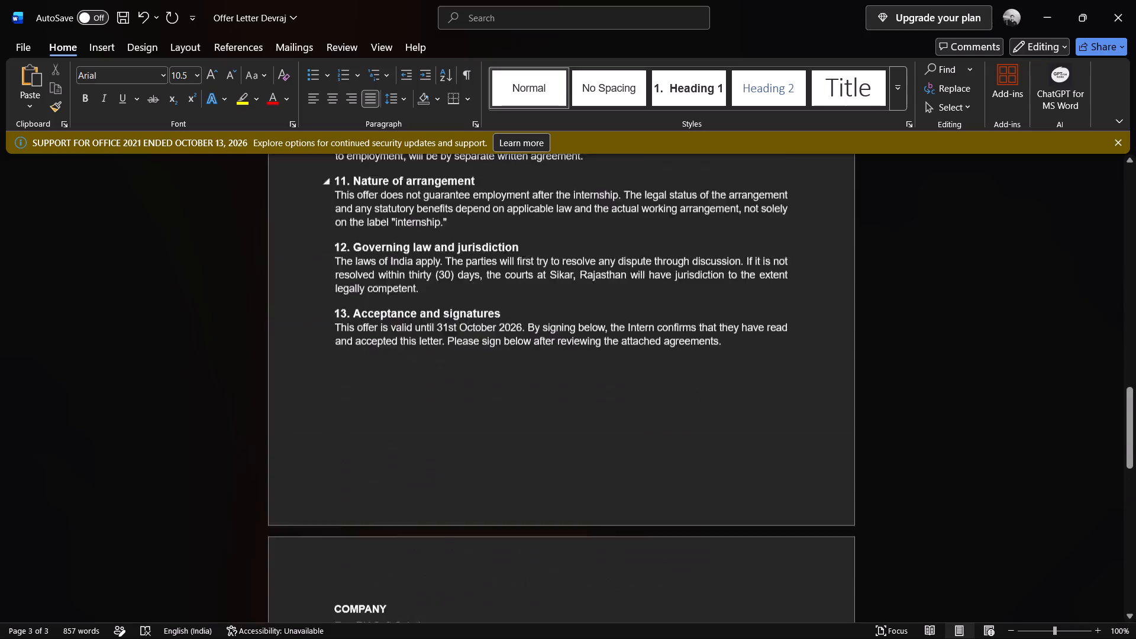
pyautogui.scroll(6, 566, 234)
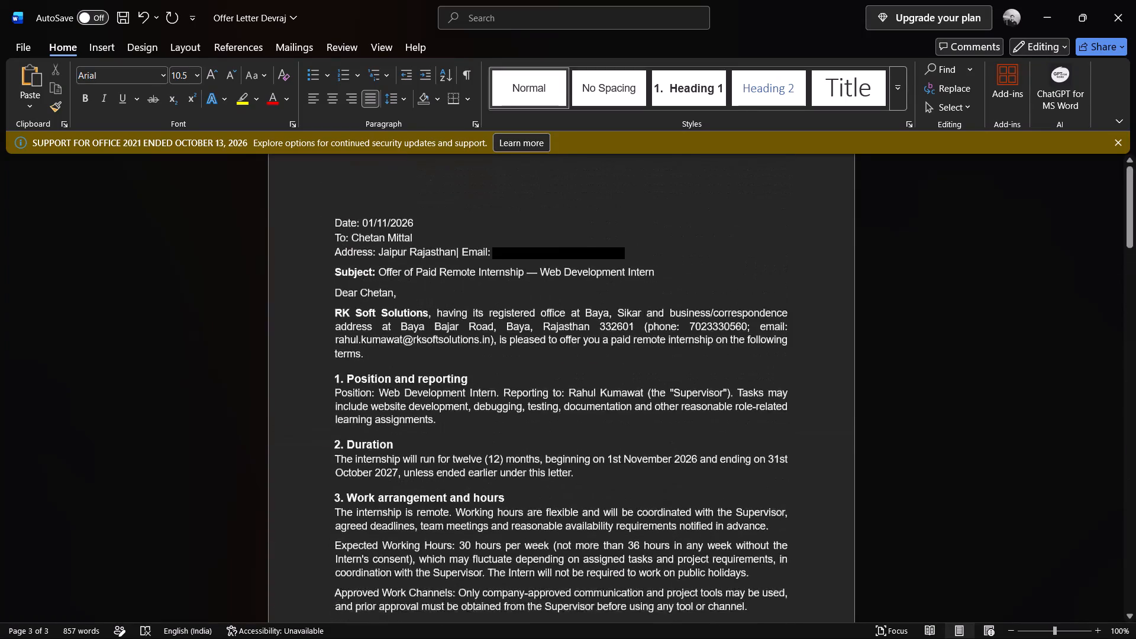
pyautogui.scroll(2, 566, 234)
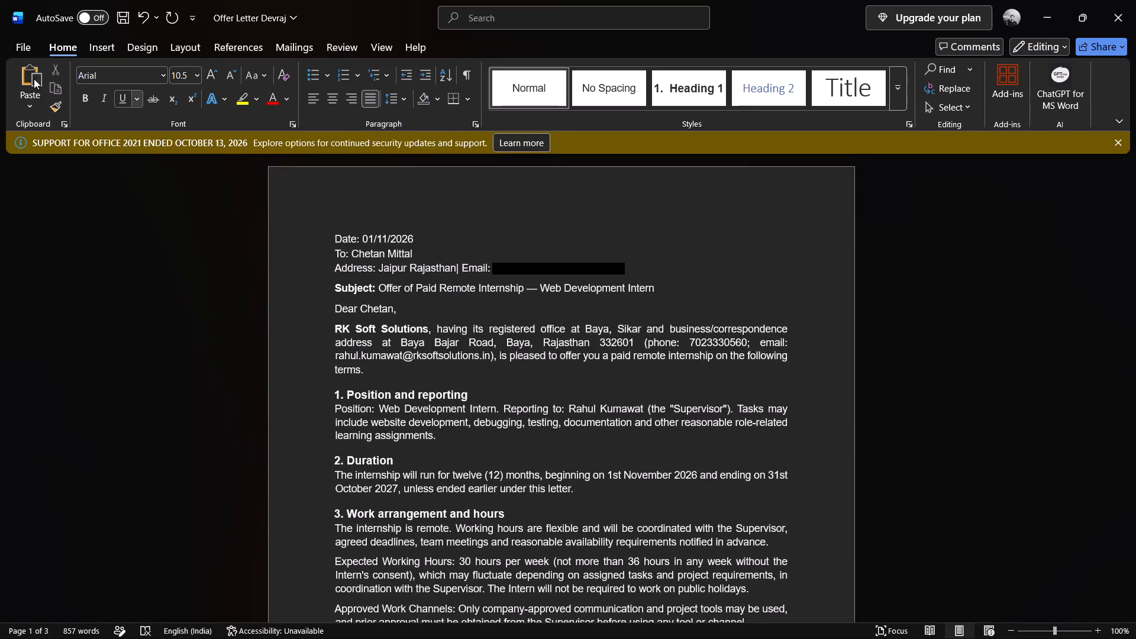
# Begin saving a copy of the letter to the Desktop folder, naming it "Offer Letter" followed by the intern's full name.
pyautogui.click(31, 46)
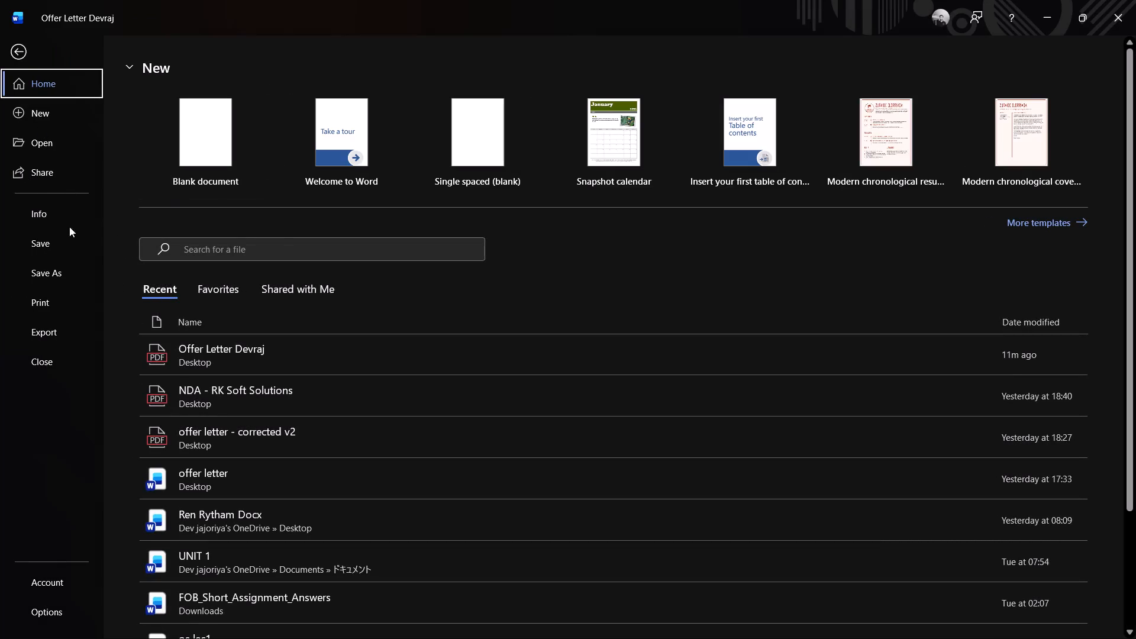
pyautogui.click(63, 275)
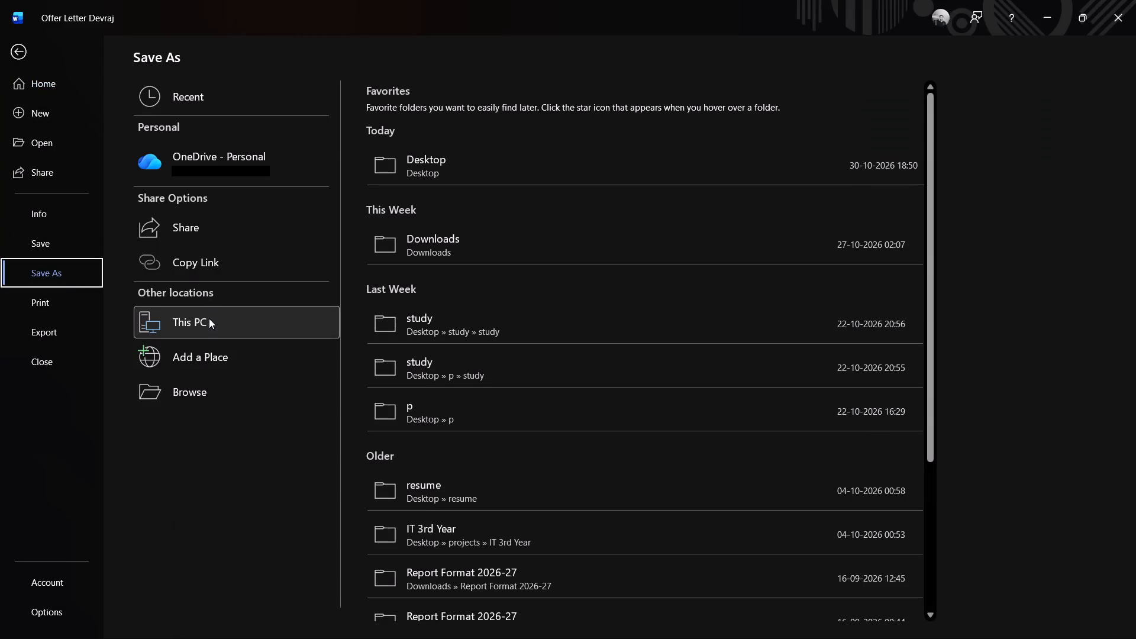
pyautogui.doubleClick(422, 158)
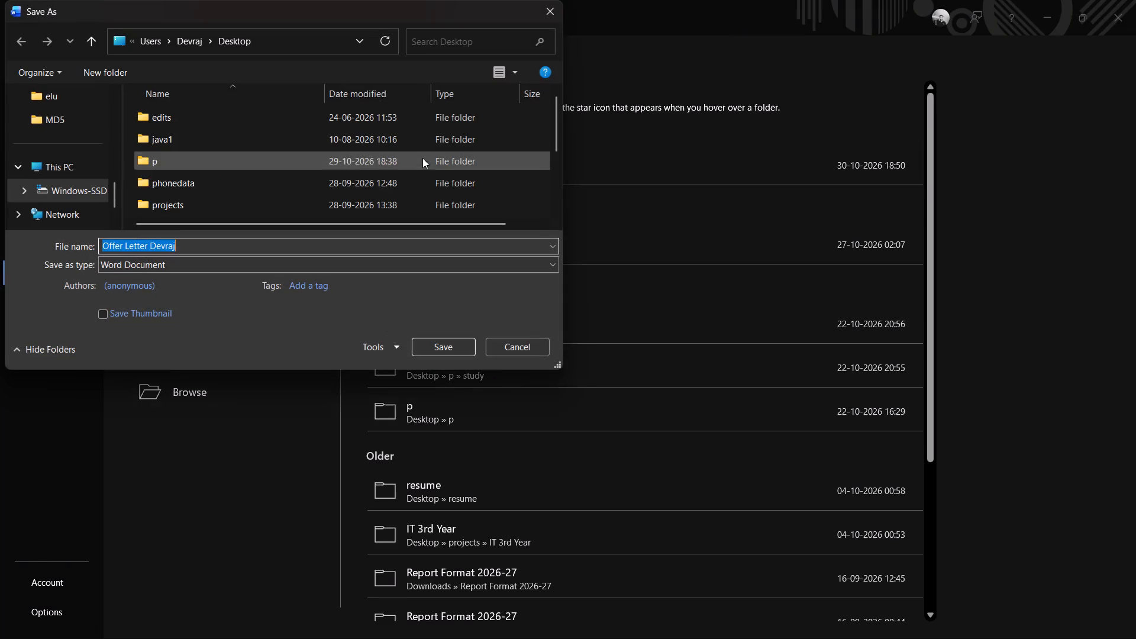
pyautogui.click(214, 244)
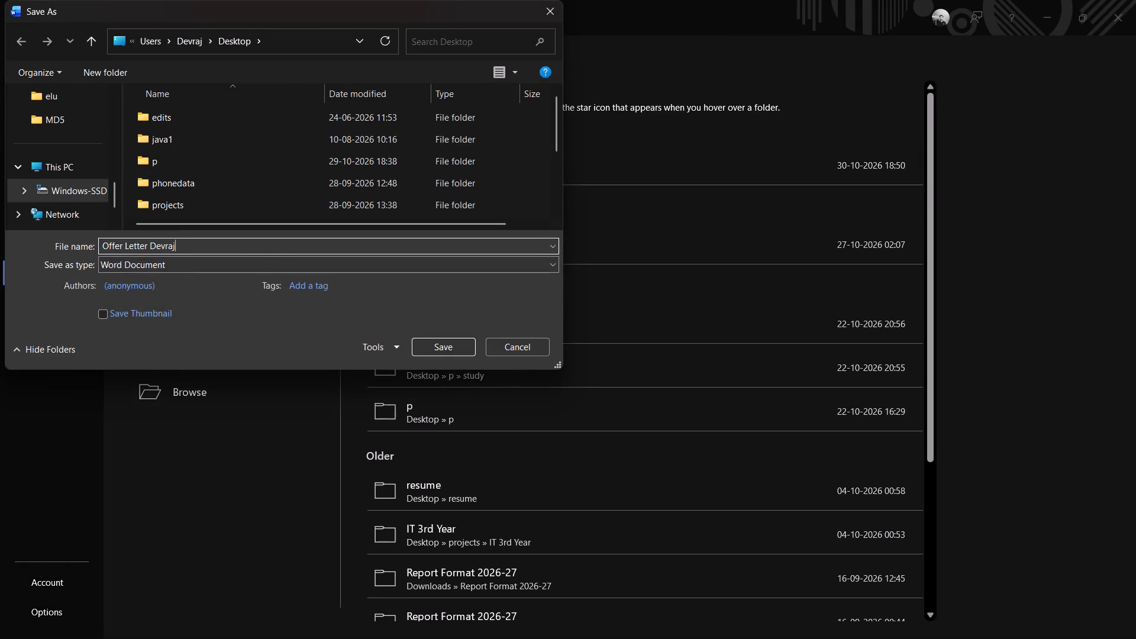
pyautogui.press('BackSpace')
pyautogui.press('BackSpace')
pyautogui.press('BackSpace')
pyautogui.press('BackSpace')
pyautogui.press('BackSpace')
pyautogui.press('BackSpace')
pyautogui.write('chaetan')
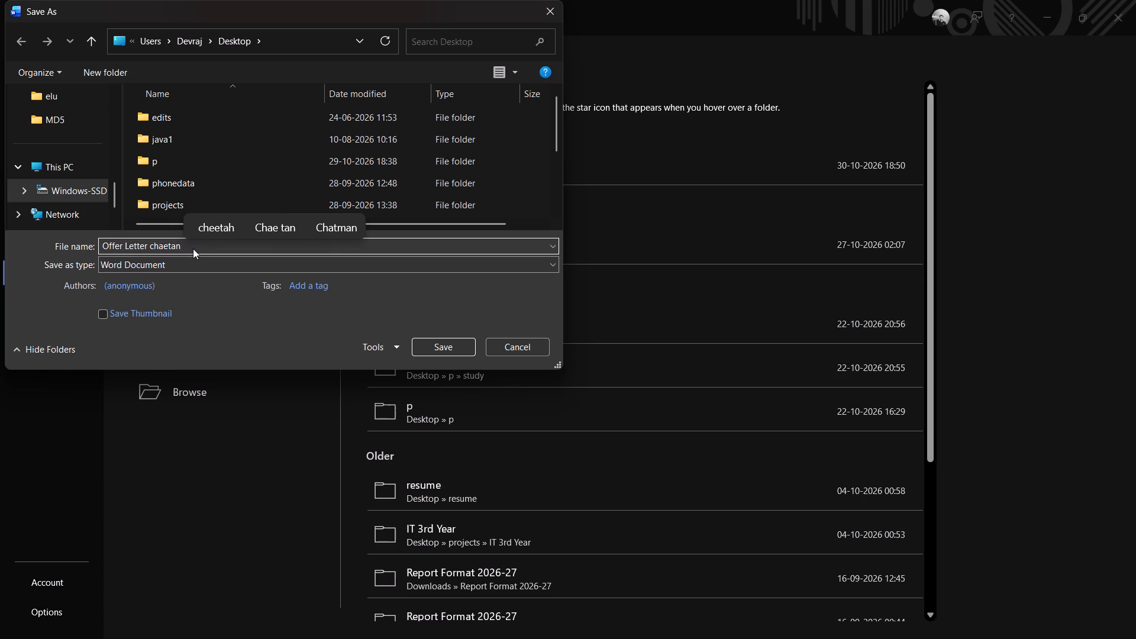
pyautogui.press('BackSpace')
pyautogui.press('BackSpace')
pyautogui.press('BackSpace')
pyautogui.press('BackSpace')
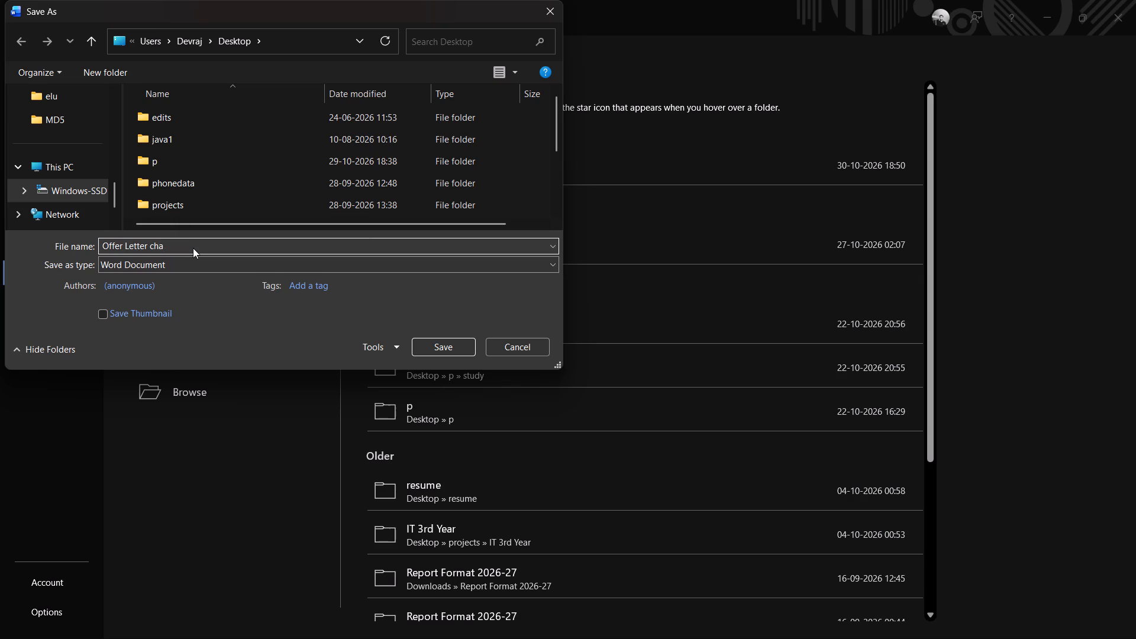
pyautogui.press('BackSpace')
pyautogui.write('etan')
pyautogui.click(215, 232)
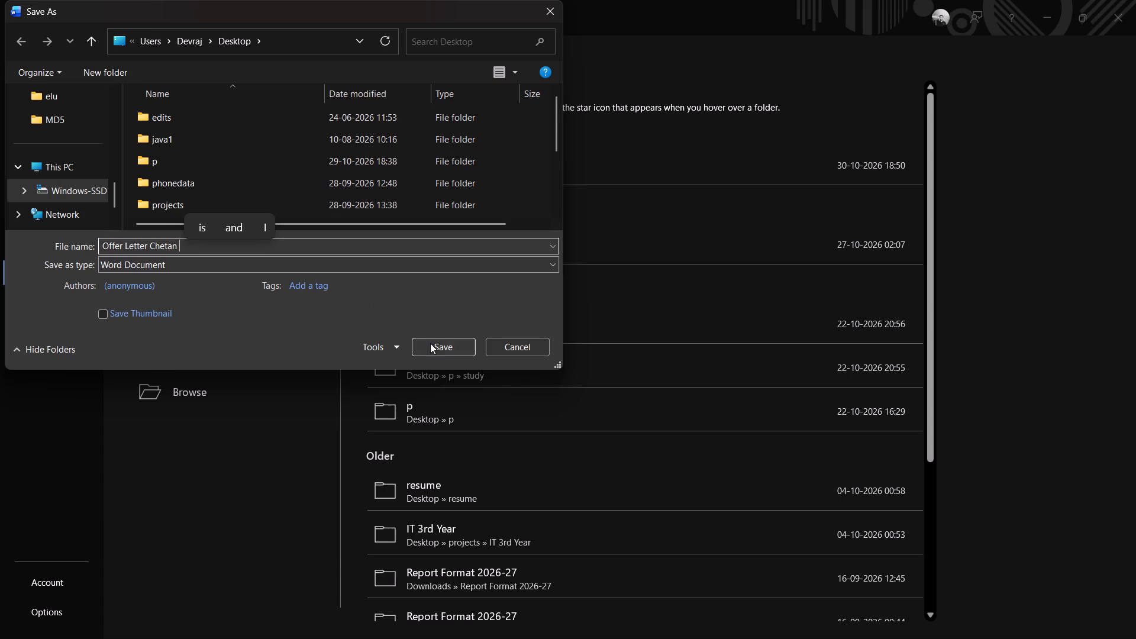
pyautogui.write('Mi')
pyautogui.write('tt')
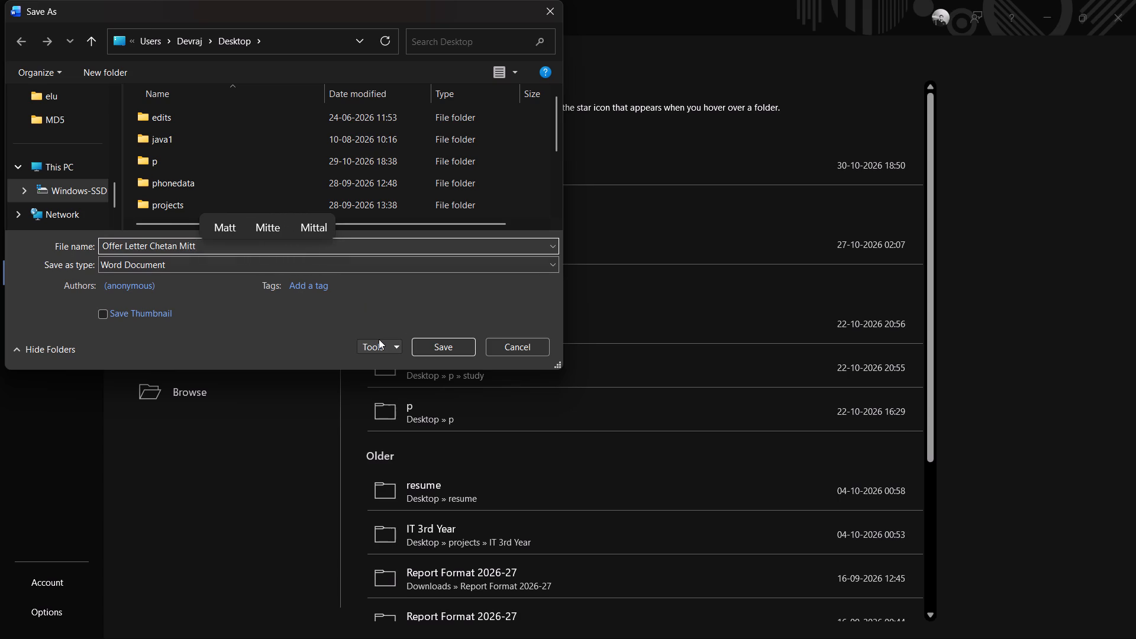
pyautogui.click(313, 229)
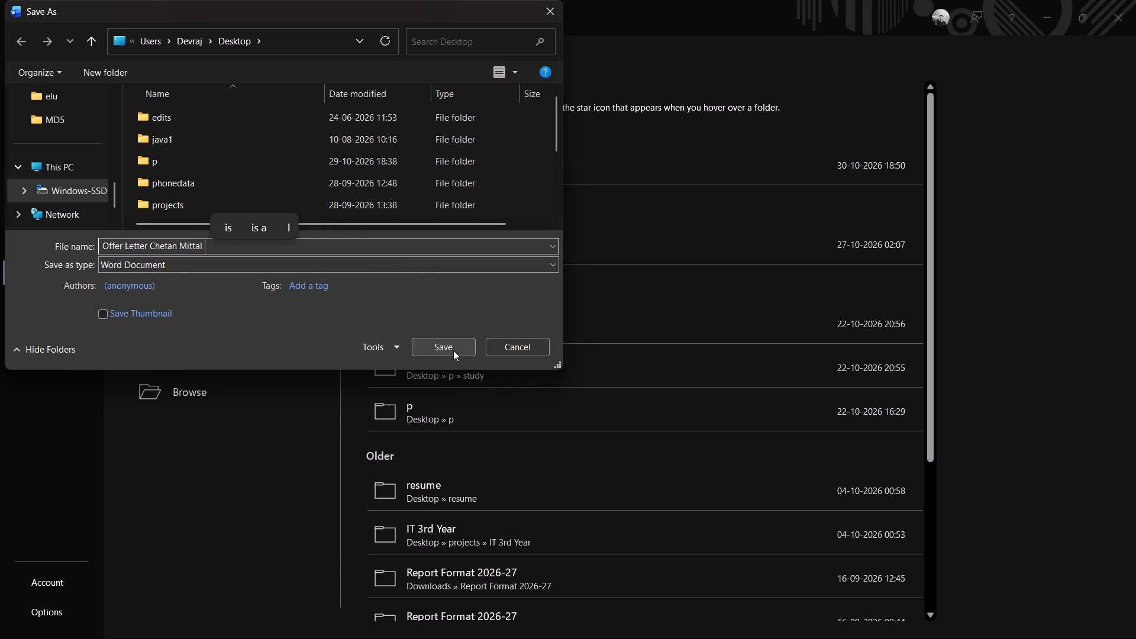
# Choose PDF as the file type and save the offer letter copy.
pyautogui.click(553, 264)
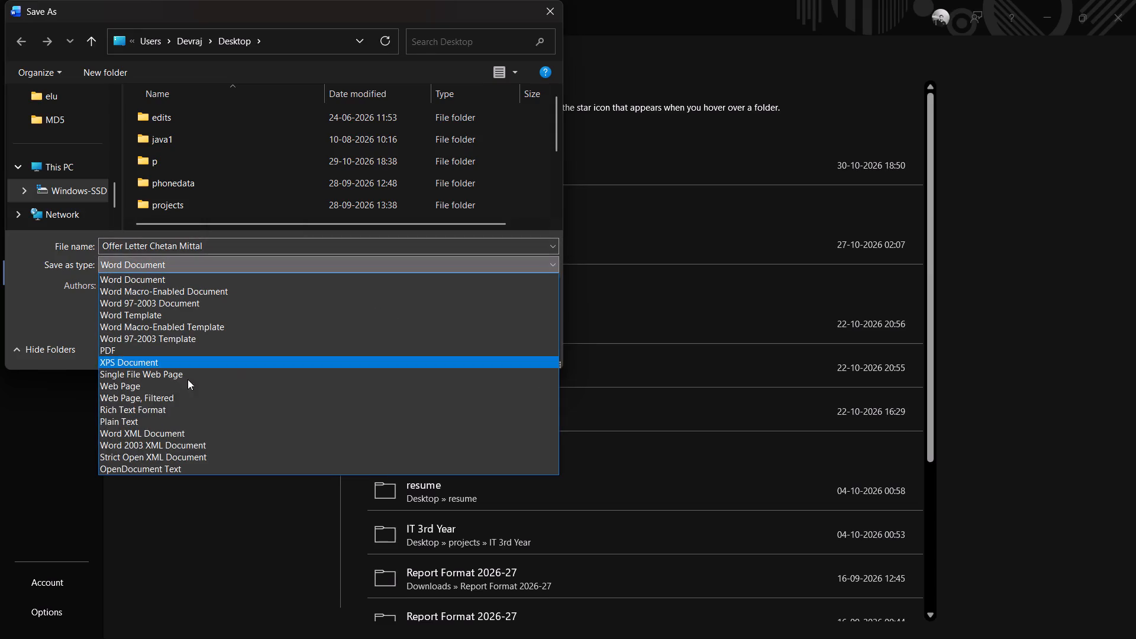
pyautogui.click(127, 351)
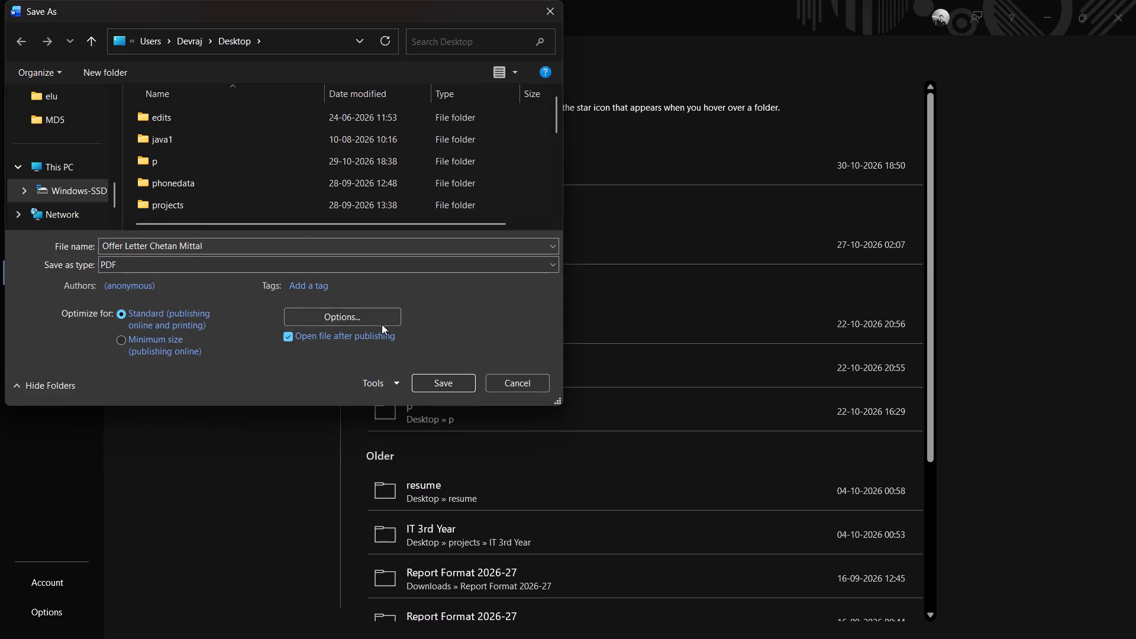
pyautogui.click(451, 386)
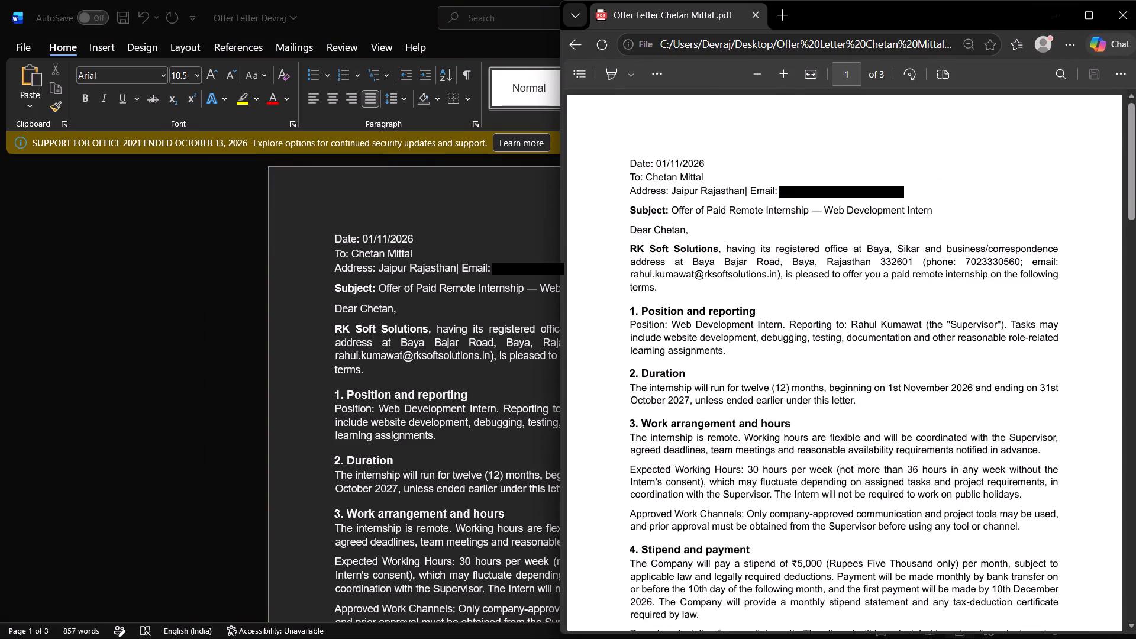
# Review the exported PDF in Edge from the header to the signature page and back, and minimise its window.
pyautogui.scroll(-12, 913, 200)
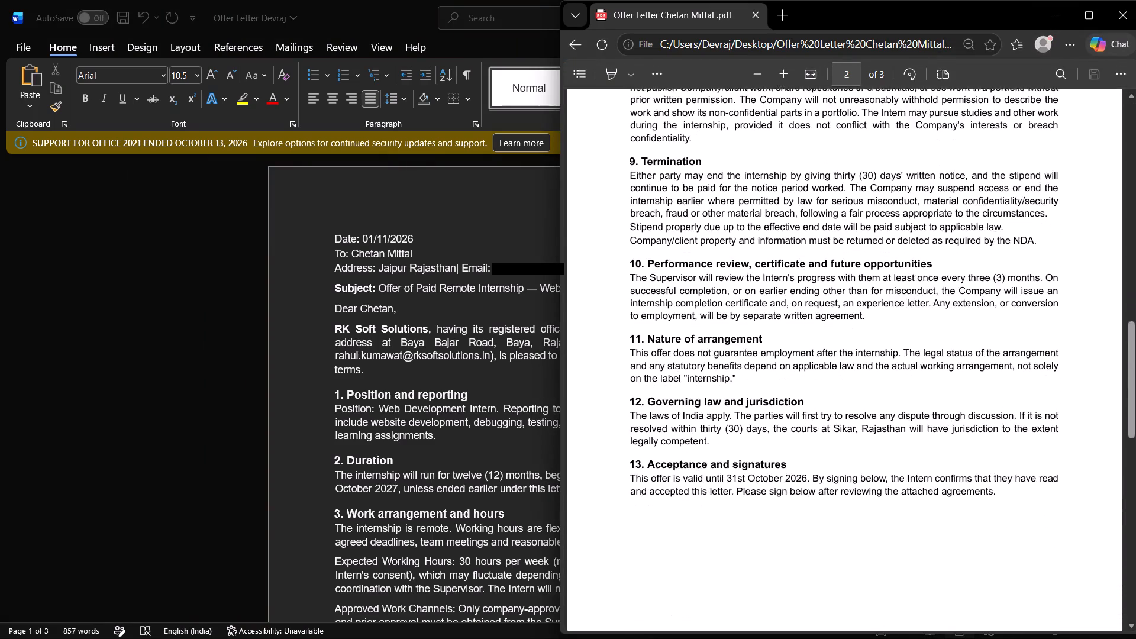
pyautogui.scroll(-5, 913, 200)
pyautogui.scroll(1, 913, 200)
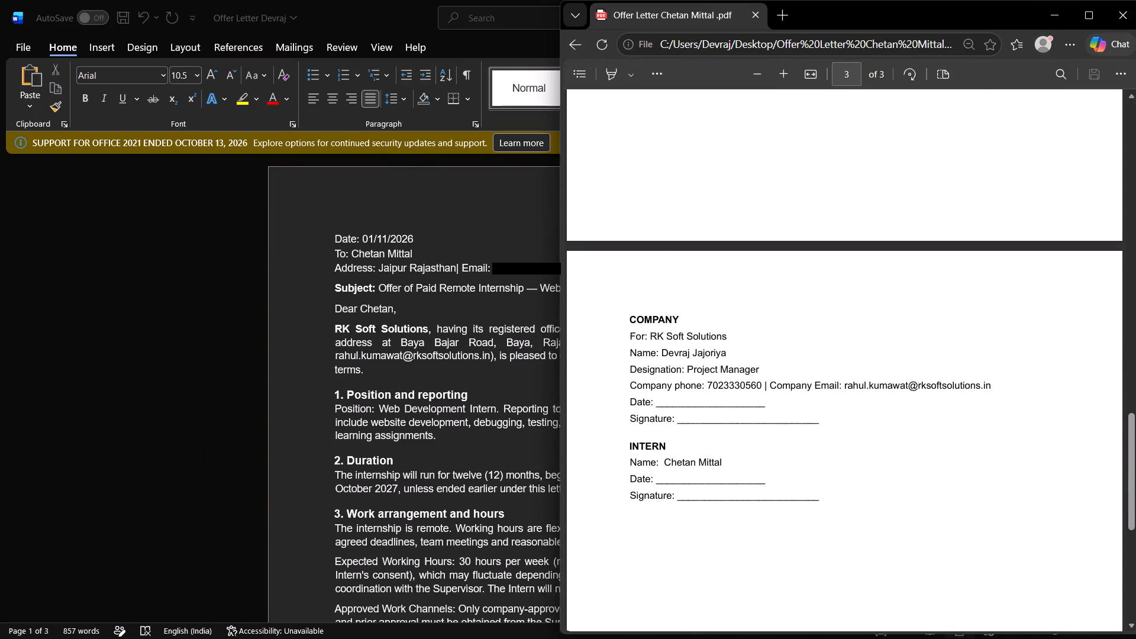
pyautogui.scroll(3, 913, 200)
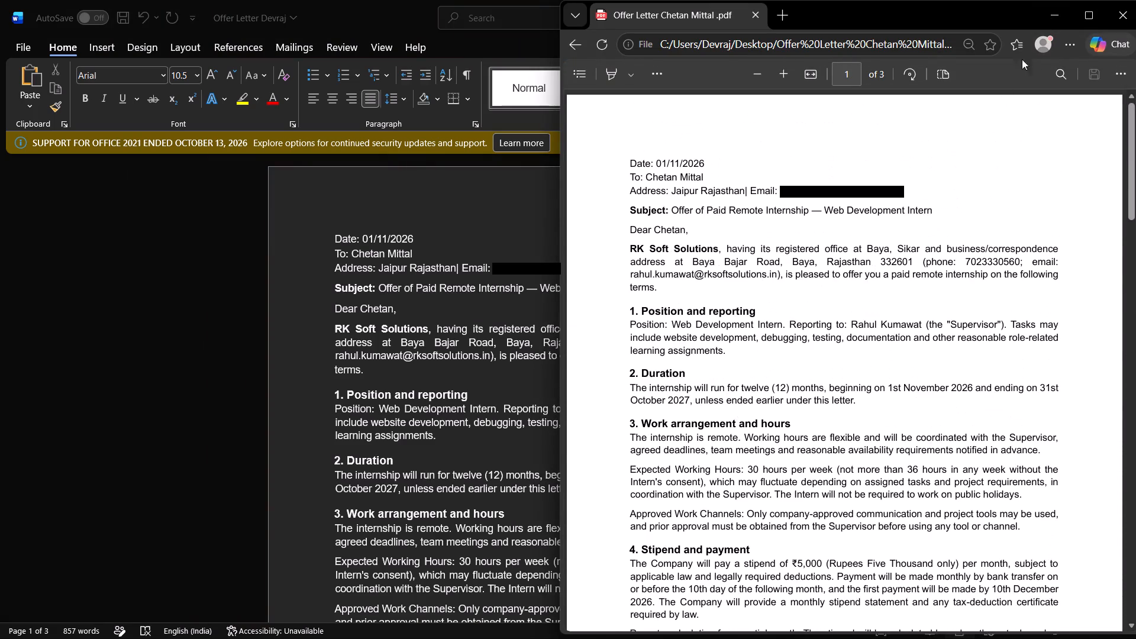
pyautogui.click(1058, 9)
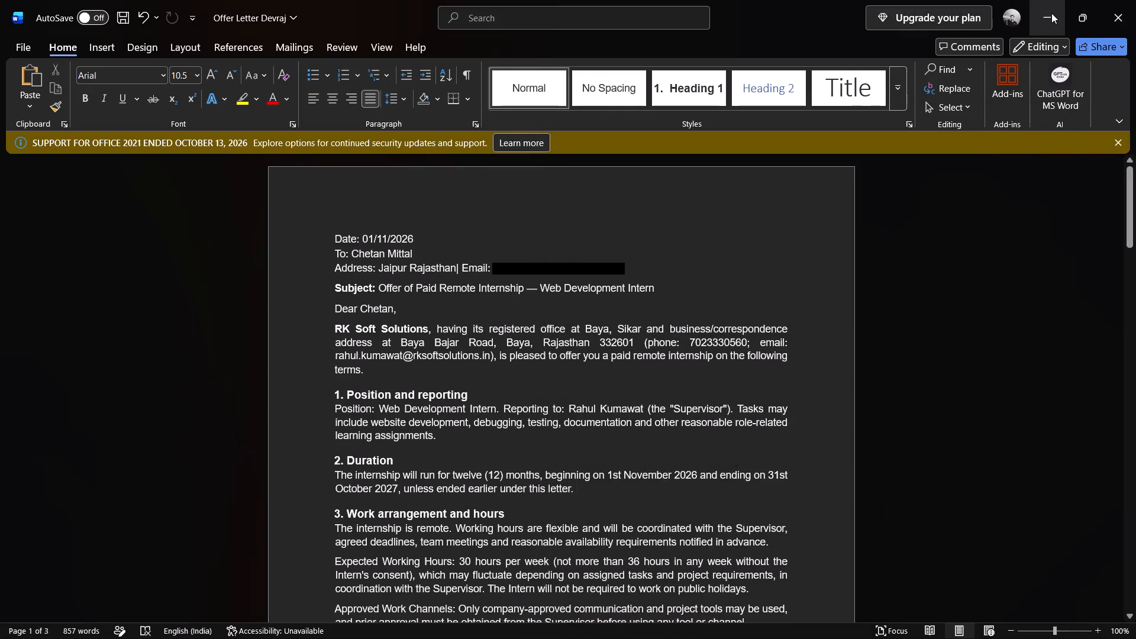
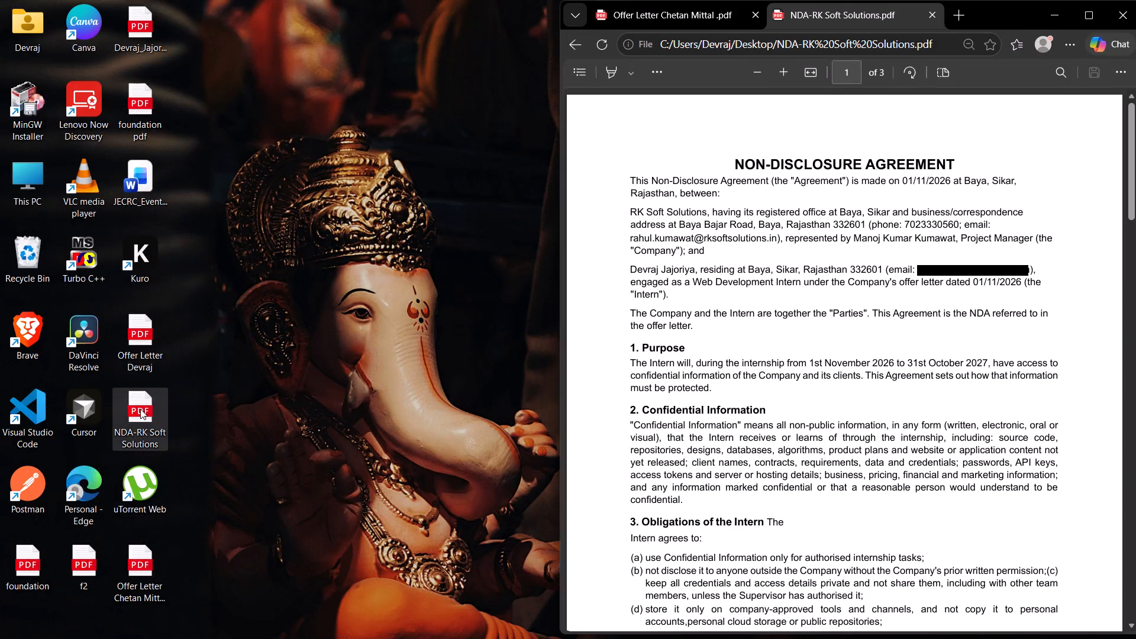
# Review the RK Soft Solutions non-disclosure agreement from its opening parties to the signature blocks and back, and minimise its window.
pyautogui.scroll(-7, 797, 222)
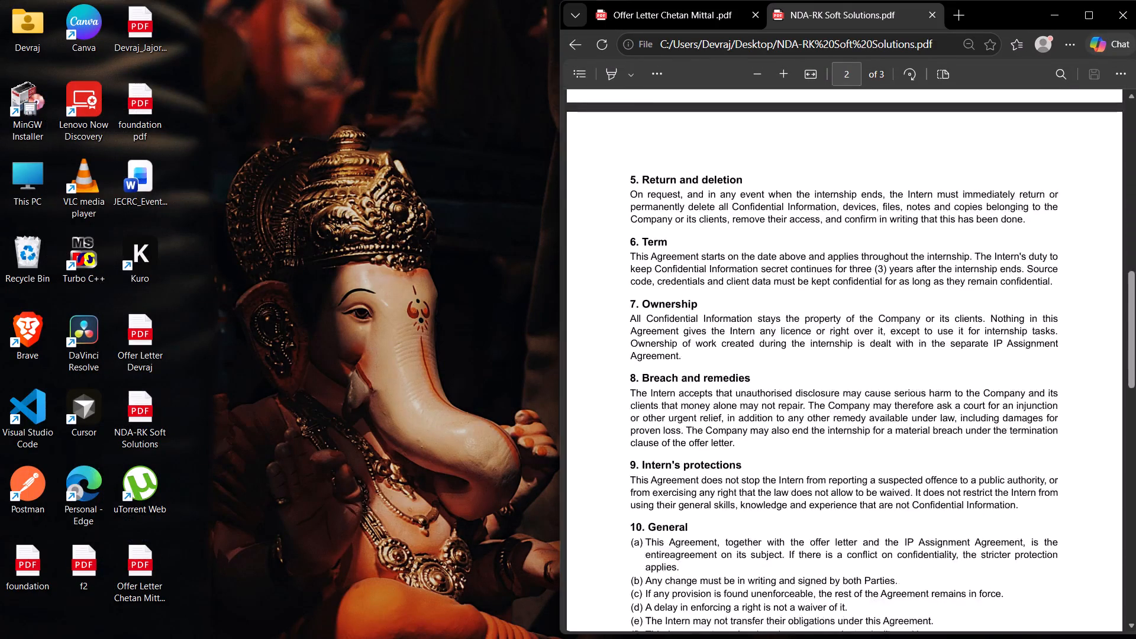
pyautogui.scroll(-2, 797, 222)
pyautogui.scroll(1, 797, 222)
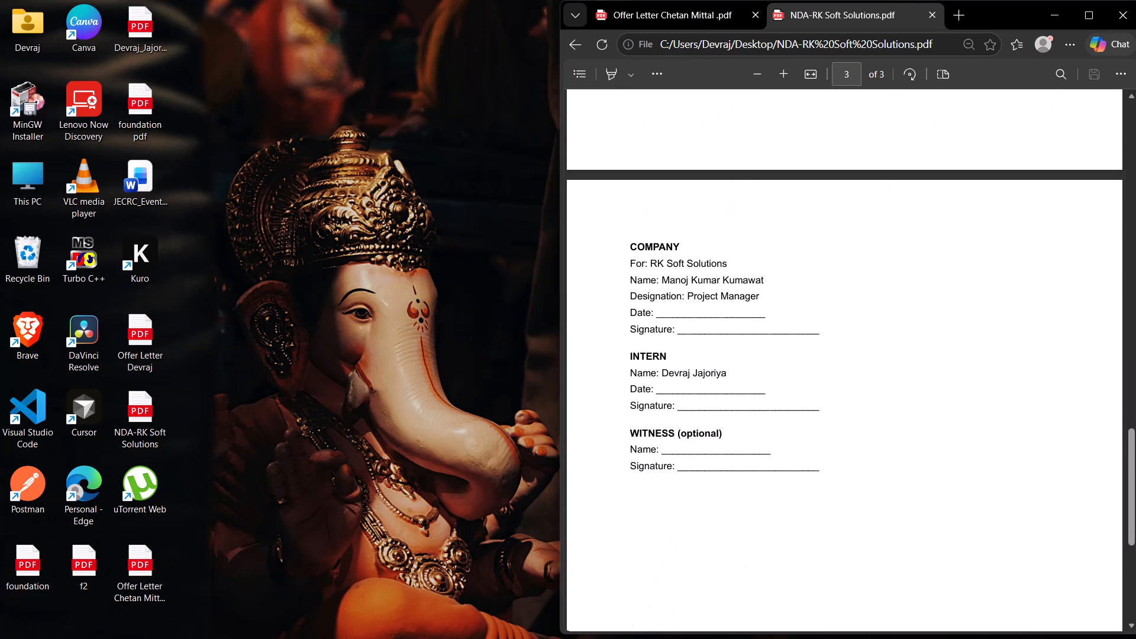
pyautogui.scroll(2, 797, 222)
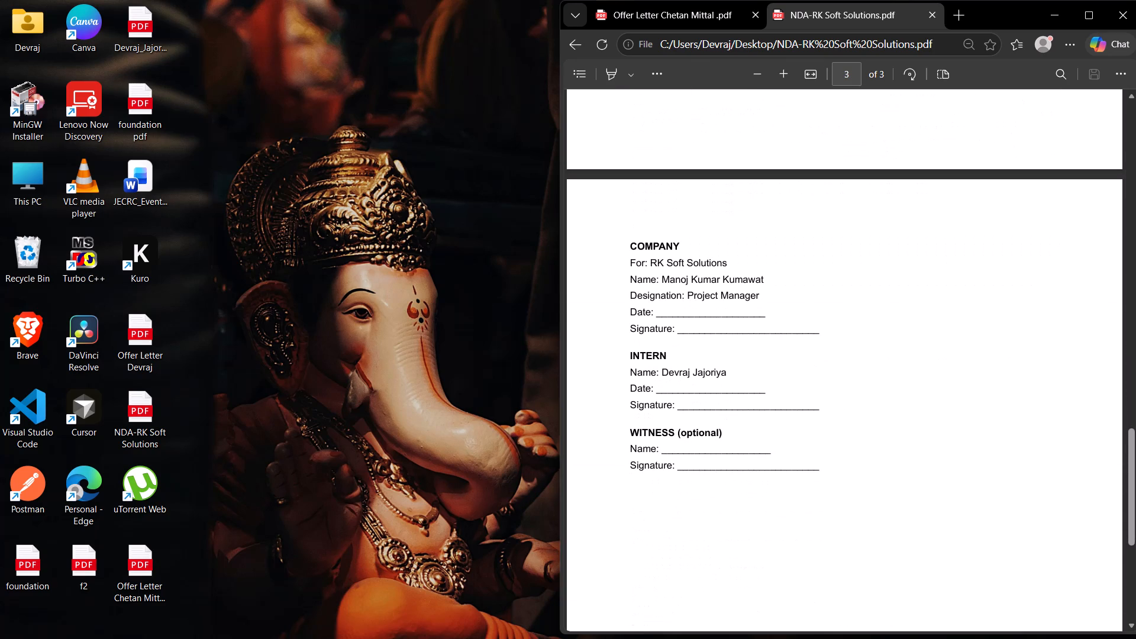
pyautogui.scroll(1, 797, 222)
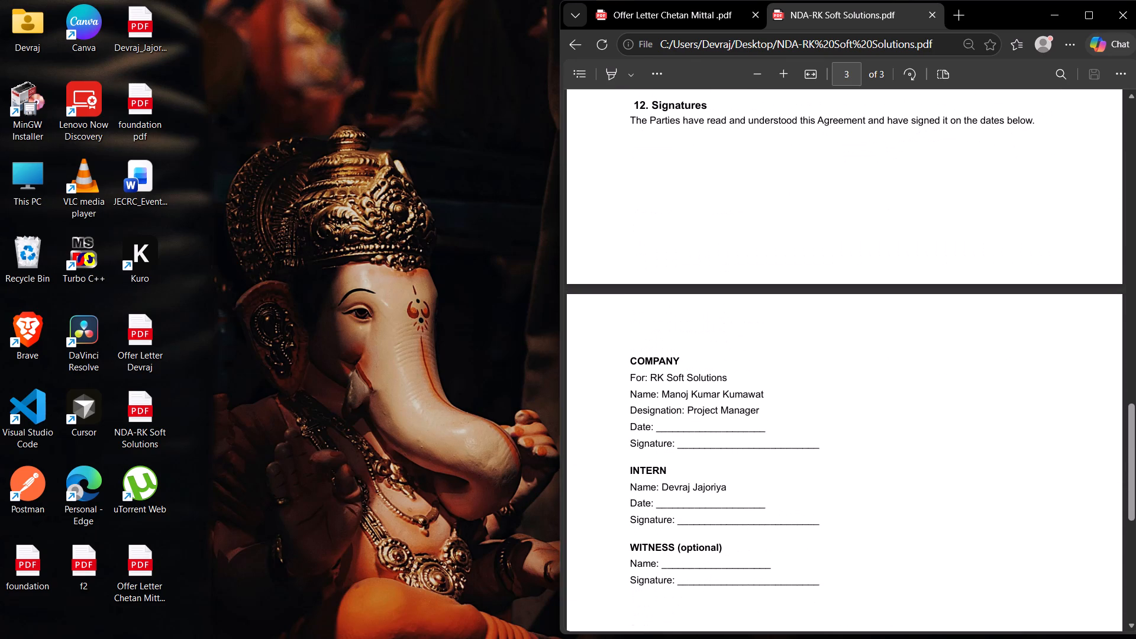
pyautogui.scroll(1, 797, 222)
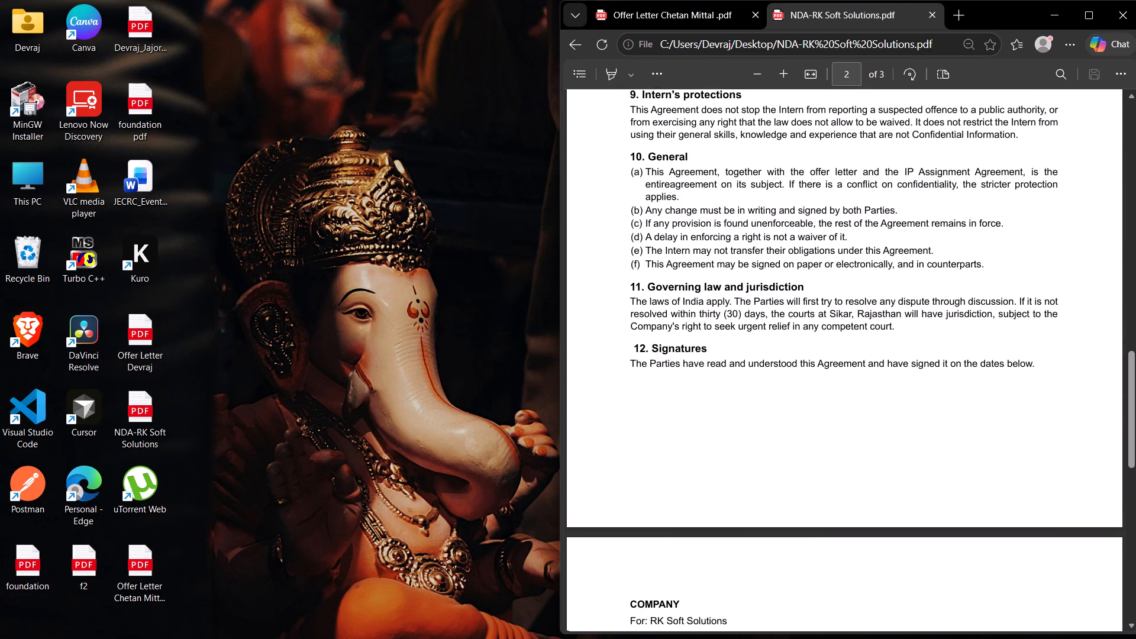
pyautogui.scroll(2, 797, 222)
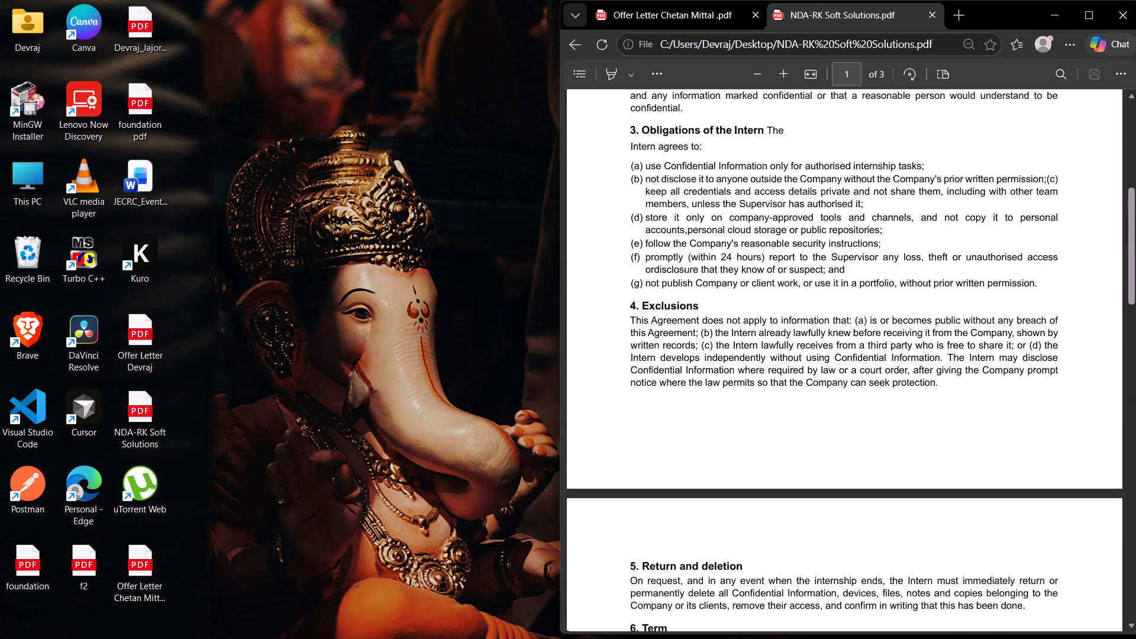
pyautogui.scroll(3, 797, 222)
pyautogui.click(1057, 12)
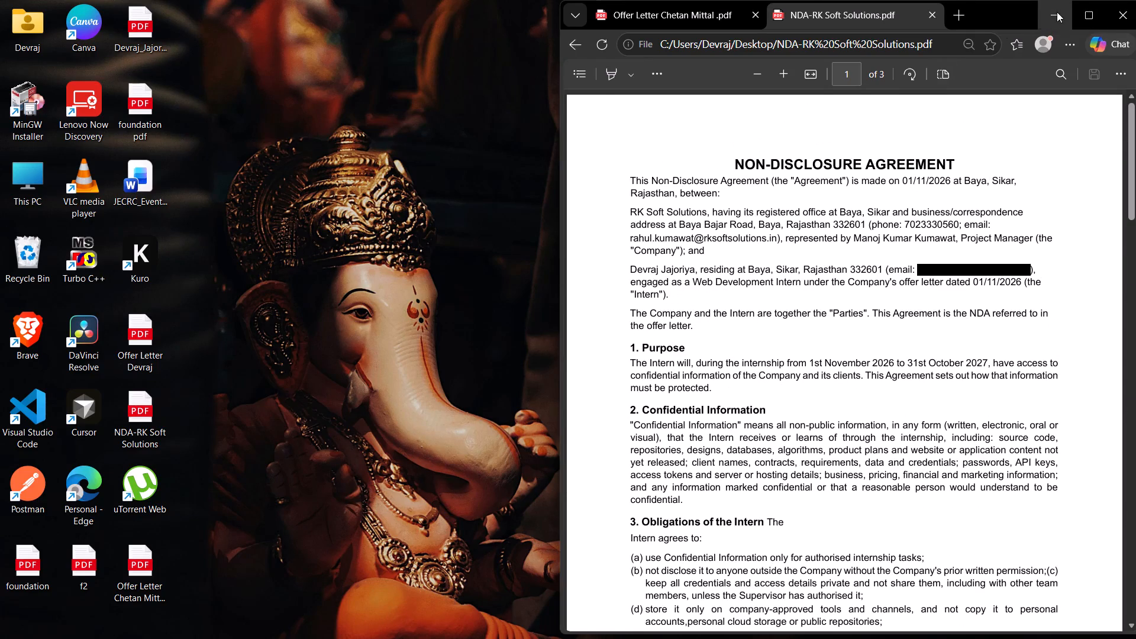
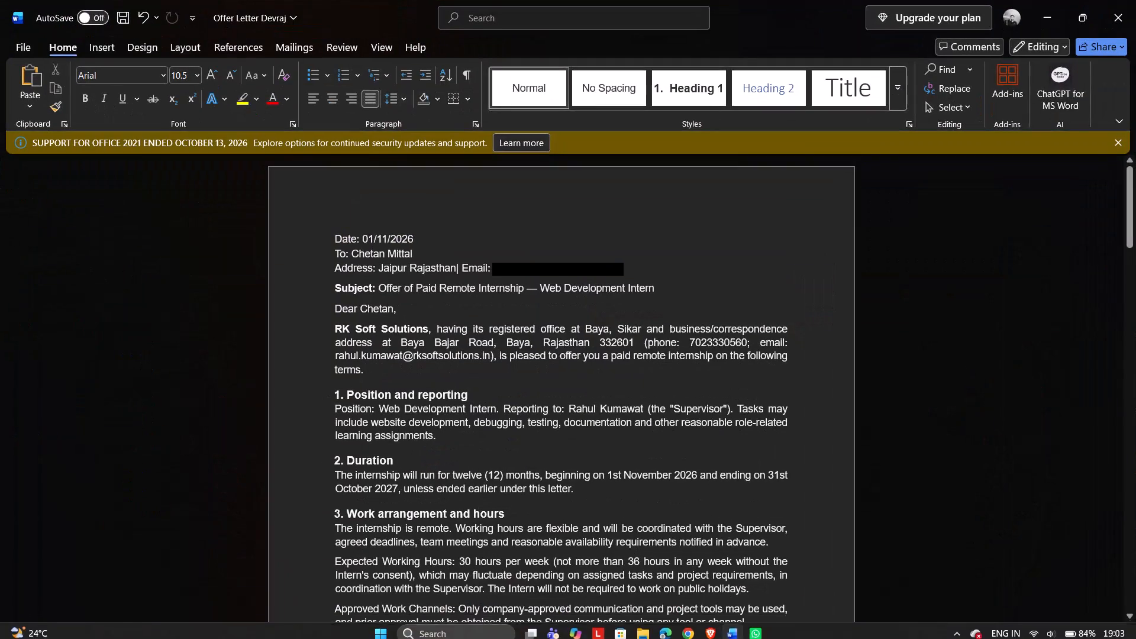
# Replace the recipient's name on the offer letter's To line with the copied name Dhananjay, and minimise the letter's window.
pyautogui.click(423, 254)
pyautogui.press('BackSpace')
pyautogui.press('BackSpace')
pyautogui.press('BackSpace')
pyautogui.press('BackSpace')
pyautogui.press('BackSpace')
pyautogui.press('BackSpace')
pyautogui.press('BackSpace')
pyautogui.press('BackSpace')
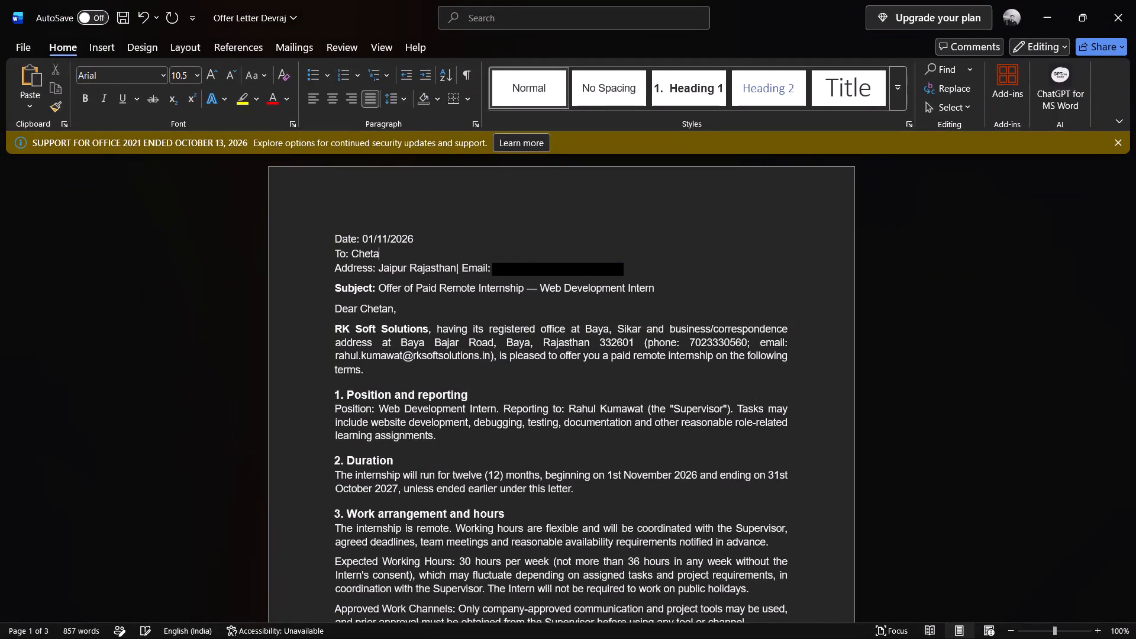
pyautogui.press('BackSpace')
pyautogui.press('BackSpace')
pyautogui.press('BackSpace')
pyautogui.press('BackSpace')
pyautogui.press('BackSpace')
pyautogui.hotkey('ctrl', 'v')
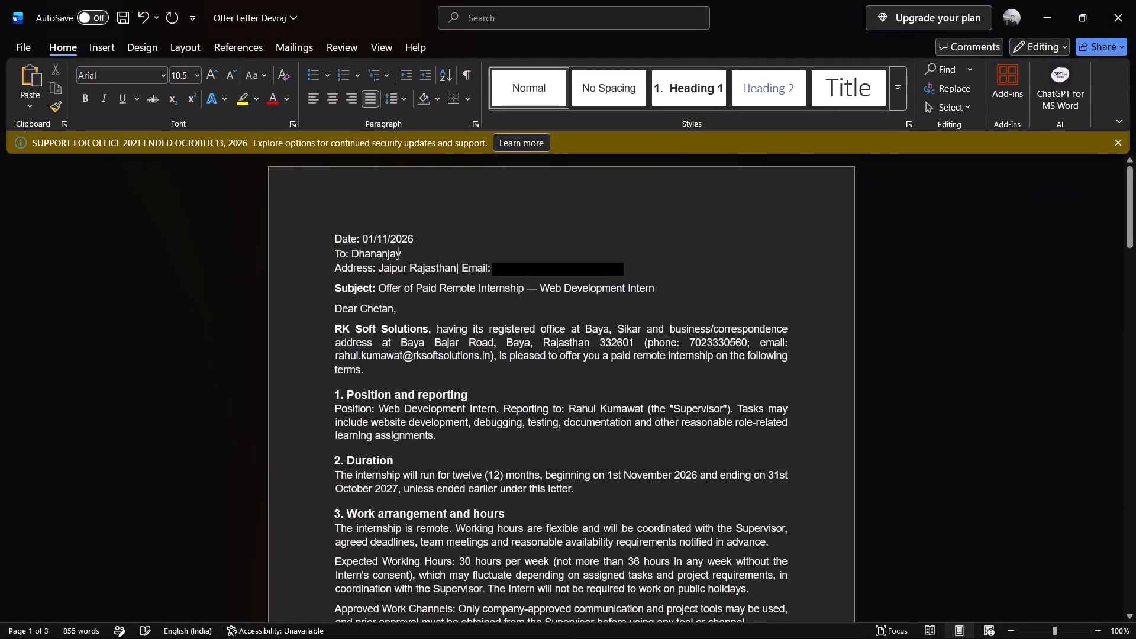
pyautogui.click(1035, 23)
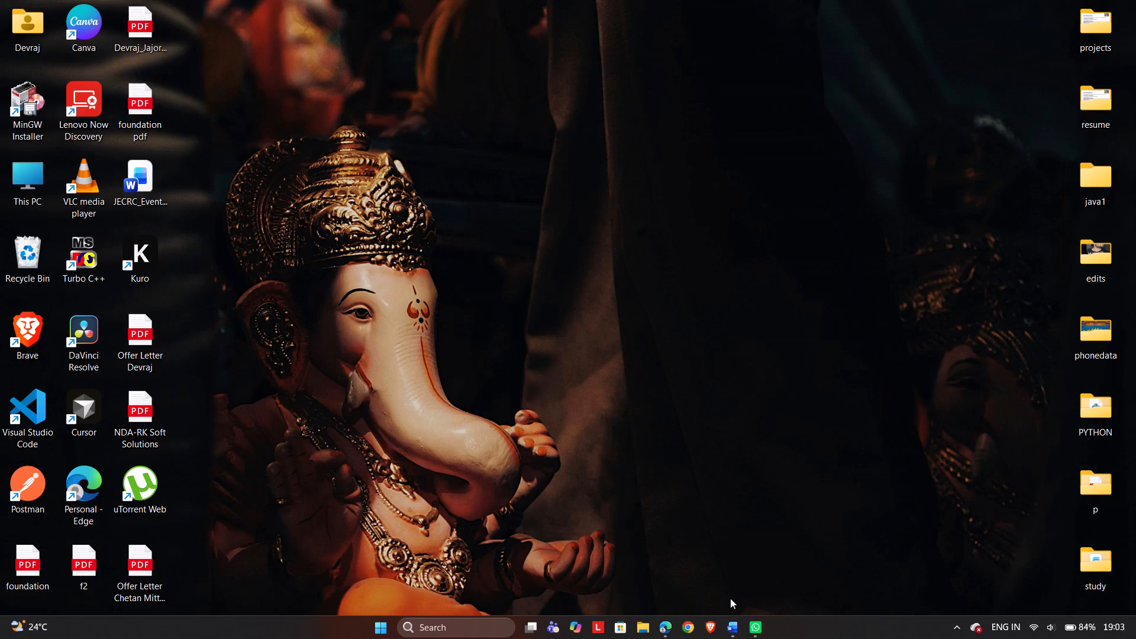
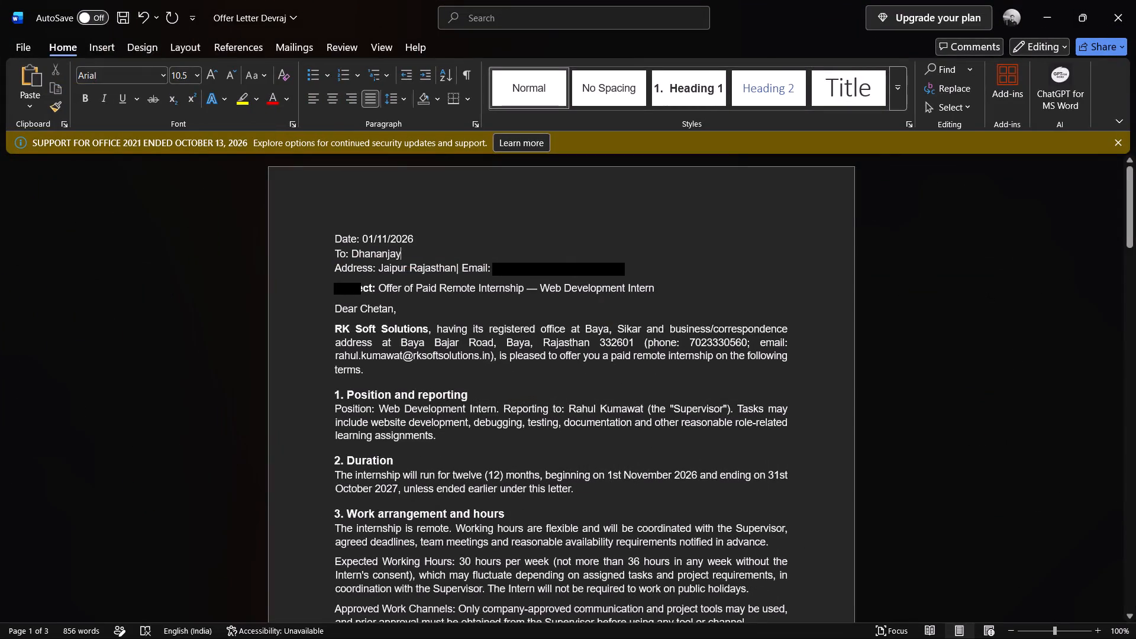
# Replace the previous recipient's email address on the offer letter's Address line with the new intern's copied email address.
pyautogui.moveTo(625, 266); pyautogui.dragTo(499, 262)
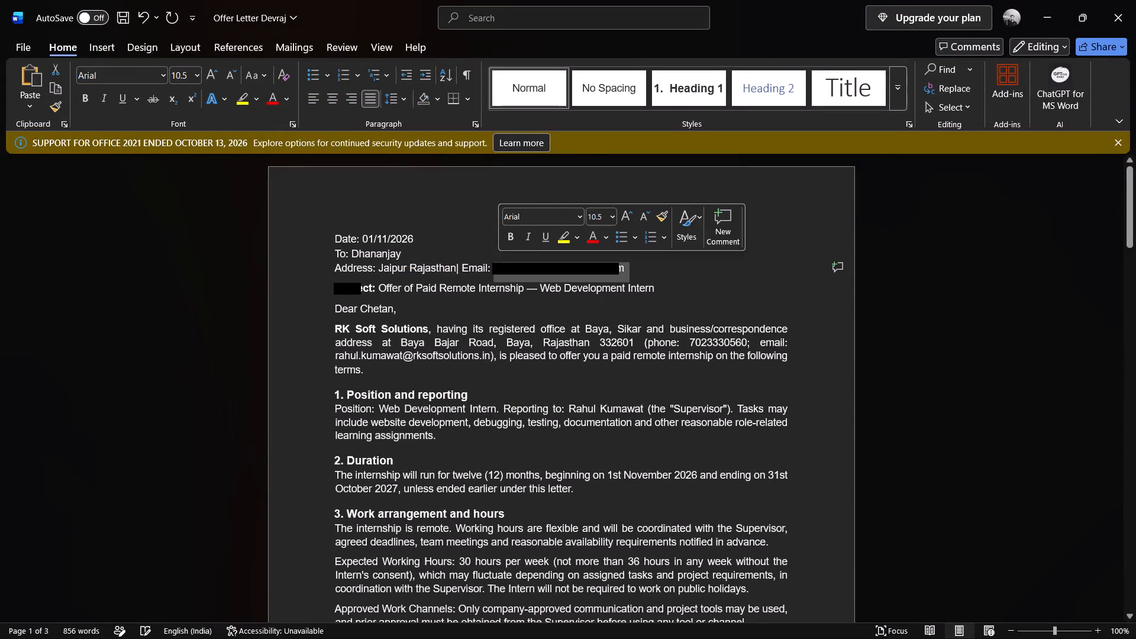
pyautogui.press('BackSpace')
pyautogui.hotkey('ctrl', 'v')
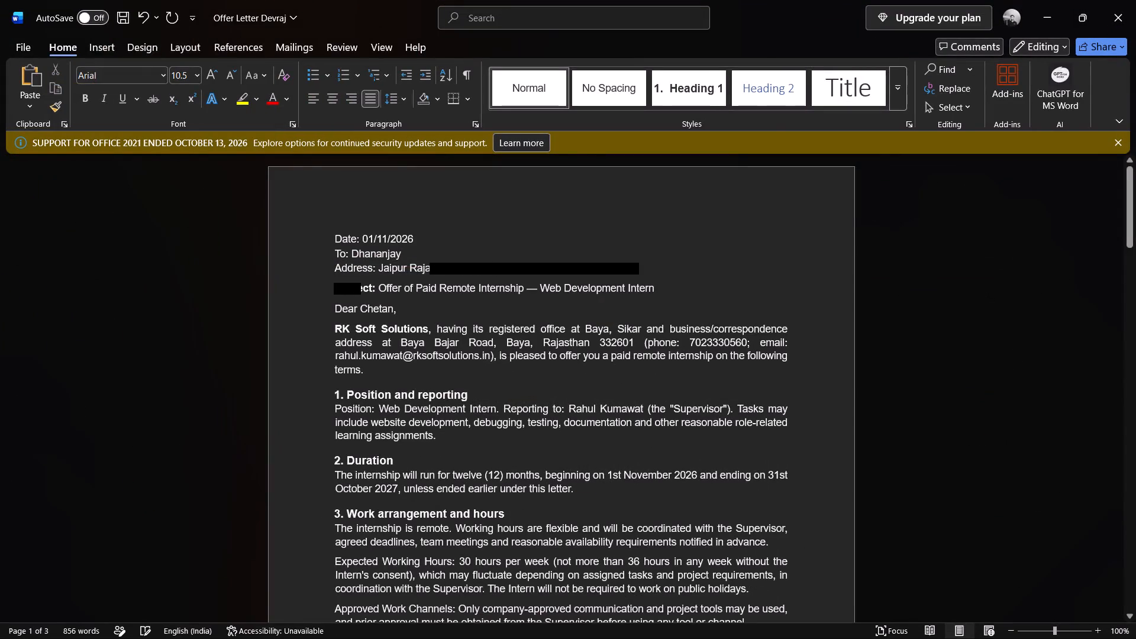
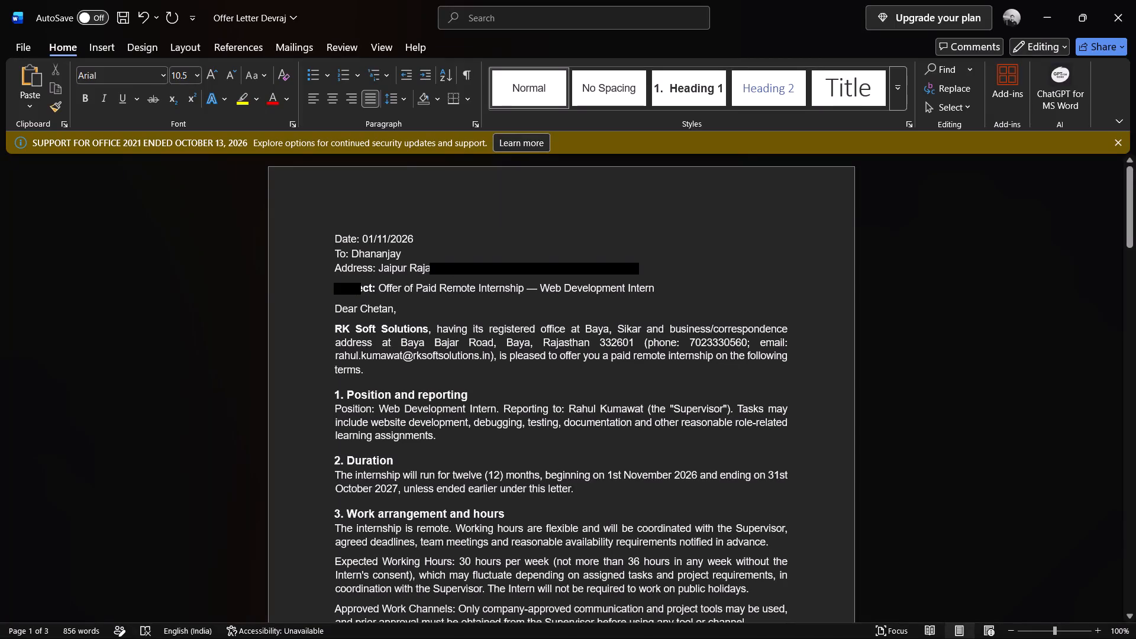
# Replace the previous recipient's location on the offer letter's Address line with the new intern's copied postal address, keeping the email part.
pyautogui.click(453, 267)
pyautogui.press('Right')
pyautogui.press('Right')
pyautogui.press('BackSpace')
pyautogui.press('BackSpace')
pyautogui.press('BackSpace')
pyautogui.press('BackSpace')
pyautogui.press('BackSpace')
pyautogui.press('BackSpace')
pyautogui.press('BackSpace')
pyautogui.press('BackSpace')
pyautogui.press('BackSpace')
pyautogui.press('BackSpace')
pyautogui.press('BackSpace')
pyautogui.press('BackSpace')
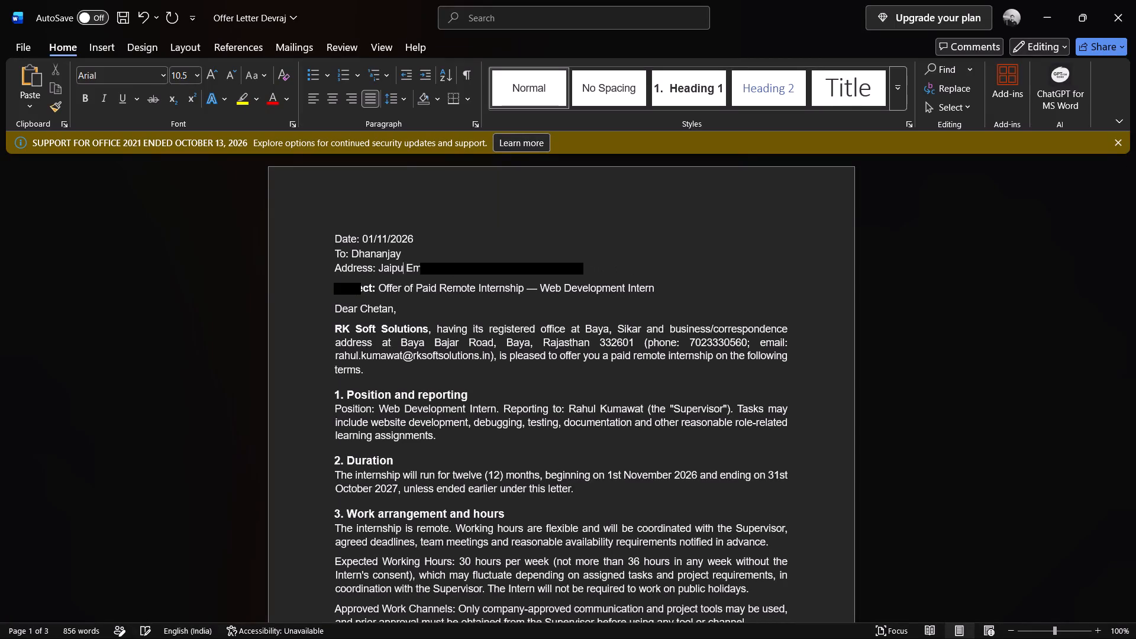
pyautogui.press('BackSpace')
pyautogui.press('BackSpace')
pyautogui.press('BackSpace')
pyautogui.press('BackSpace')
pyautogui.press('BackSpace')
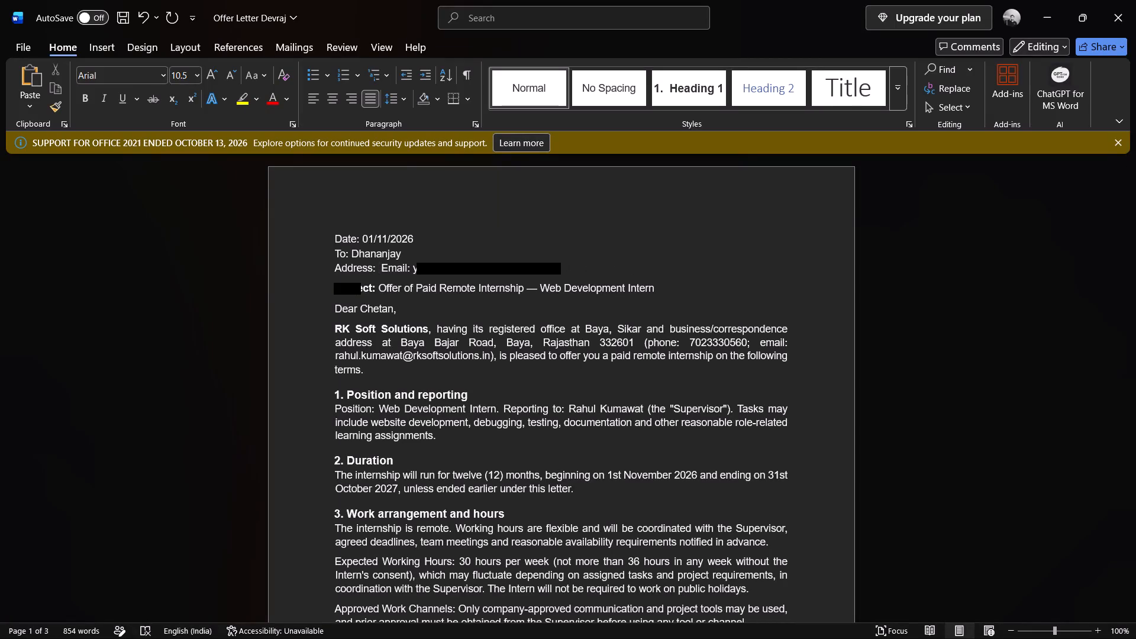
pyautogui.hotkey('ctrl', 'v')
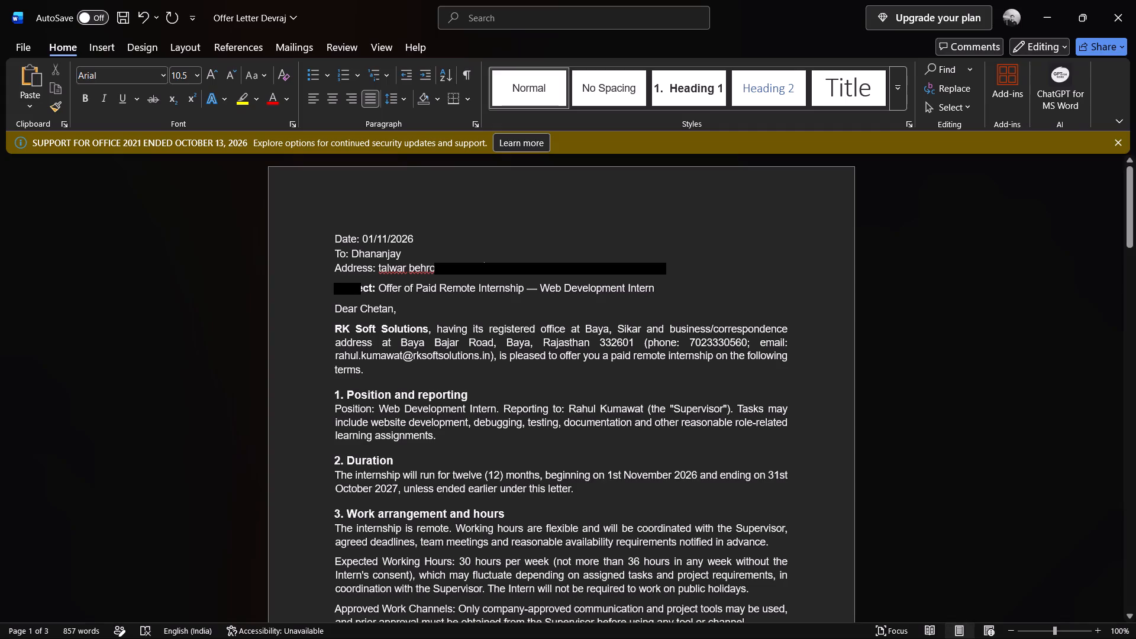
# Delete the stray letter "t" at the beginning of the new intern's address on the Address line.
pyautogui.click(441, 235)
pyautogui.click(380, 266)
pyautogui.press('BackSpace')
pyautogui.click(463, 250)
# Undo the recent Address line edits until the previous recipient's location and the vertical bar before Email are restored.
pyautogui.hotkey('ctrl', 'z')
pyautogui.hotkey('ctrl', 'z')
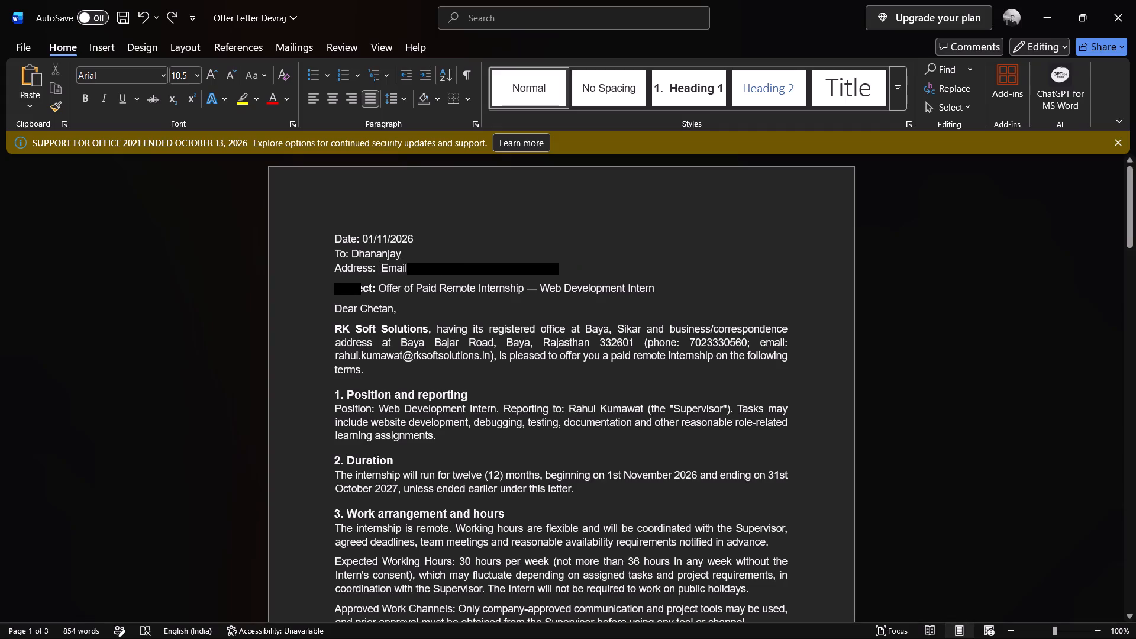
pyautogui.hotkey('ctrl', 'z')
pyautogui.hotkey('ctrl', 'z')
pyautogui.hotkey('ctrl', 'z')
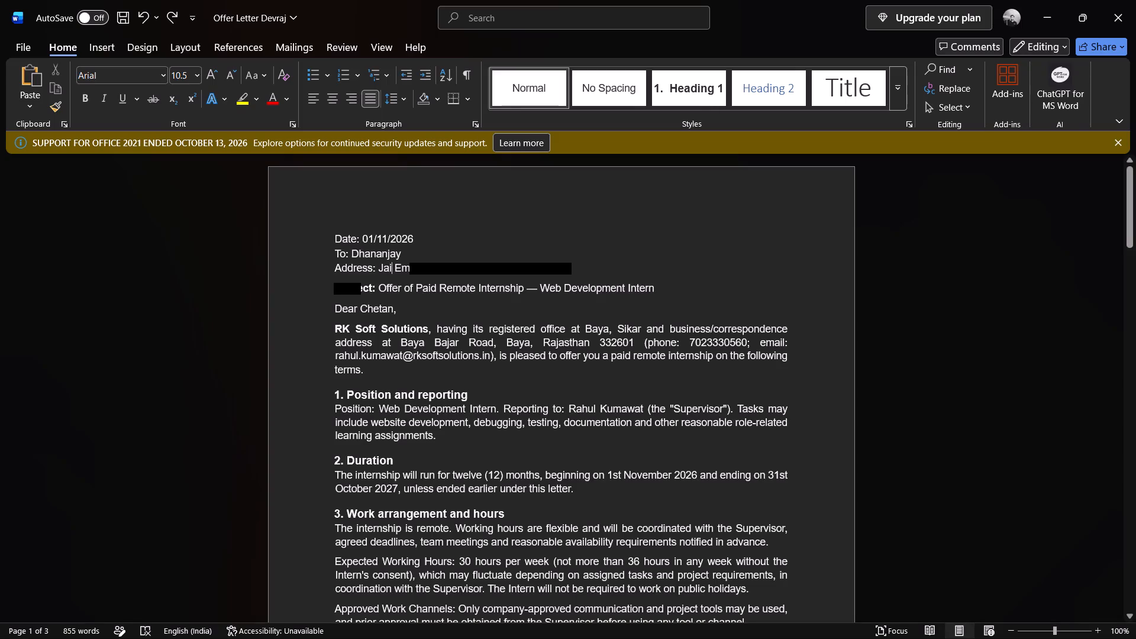
pyautogui.hotkey('ctrl', 'z')
pyautogui.hotkey('ctrl', 'z')
pyautogui.hotkey('ctrl', 'z')
pyautogui.hotkey('ctrl', 'z')
pyautogui.hotkey('ctrl', 'z')
pyautogui.hotkey('ctrl', 'z')
pyautogui.hotkey('ctrl', 'z')
pyautogui.hotkey('ctrl', 'z')
pyautogui.hotkey('ctrl', 'z')
pyautogui.hotkey('ctrl', 'z')
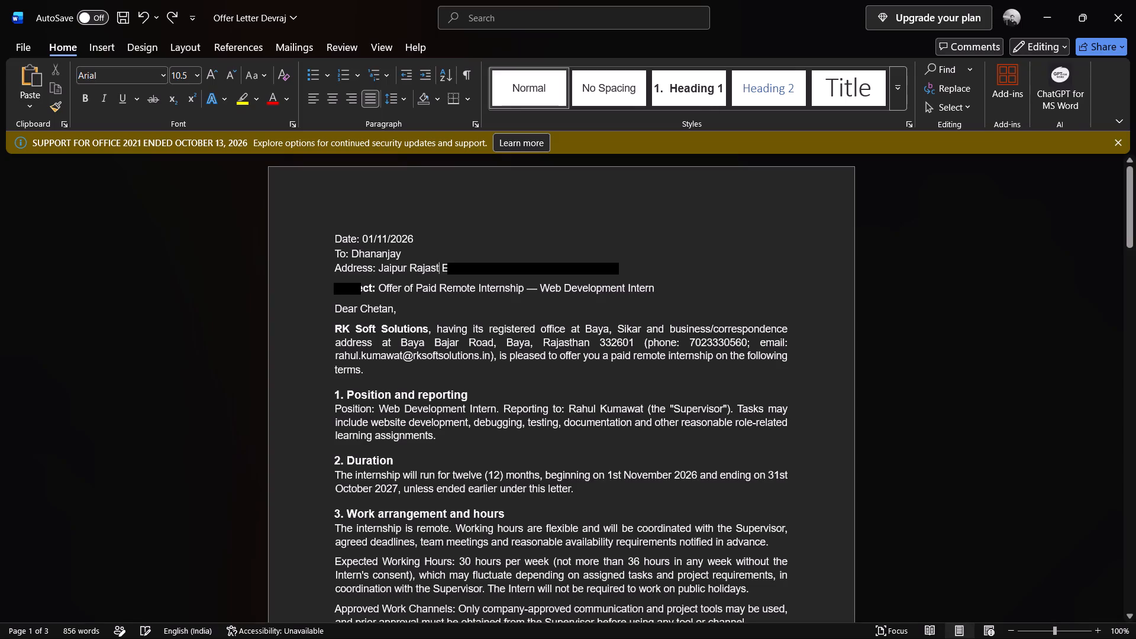
pyautogui.hotkey('ctrl', 'z')
pyautogui.hotkey('ctrl', 'z')
pyautogui.hotkey('ctrl', 'z')
pyautogui.hotkey('ctrl', 'z')
pyautogui.hotkey('ctrl', 'z')
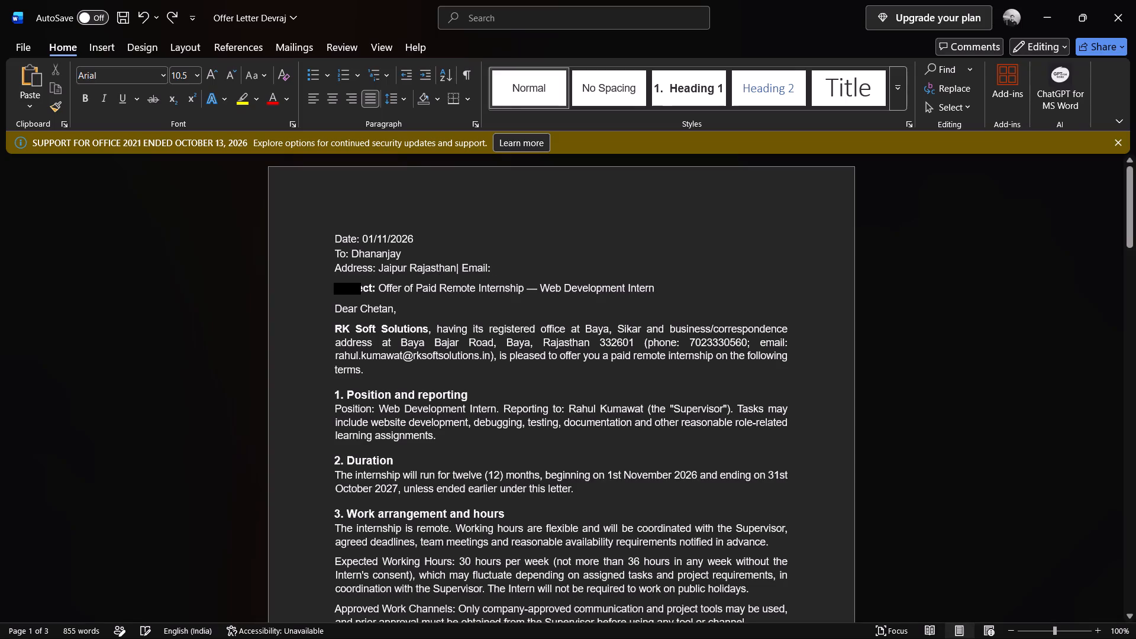
pyautogui.hotkey('ctrl', 'x')
pyautogui.hotkey('ctrl', 'x')
# Insert a space between the location and the vertical bar separator on the Address line.
pyautogui.click(454, 269)
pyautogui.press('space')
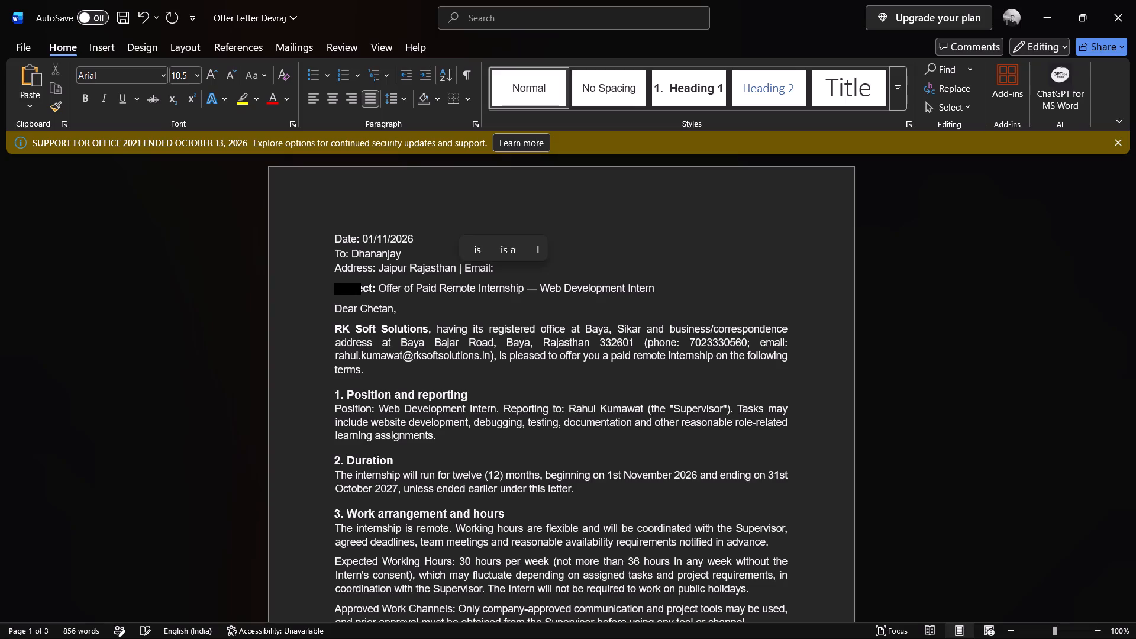
# Replace the previous recipient's location on the Address line with the new intern's copied postal address, keeping the separator and Email label.
pyautogui.press('Left')
pyautogui.press('BackSpace')
pyautogui.press('BackSpace')
pyautogui.press('BackSpace')
pyautogui.press('BackSpace')
pyautogui.press('BackSpace')
pyautogui.press('BackSpace')
pyautogui.press('BackSpace')
pyautogui.press('BackSpace')
pyautogui.press('BackSpace')
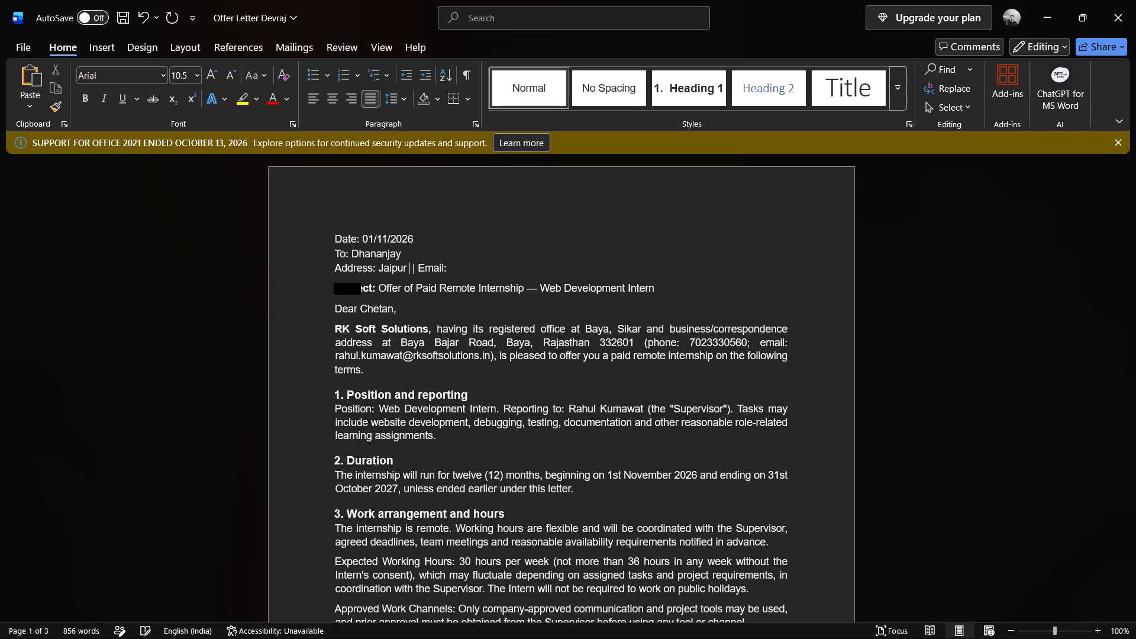
pyautogui.press('BackSpace')
pyautogui.press('BackSpace')
pyautogui.press('BackSpace')
pyautogui.press('BackSpace')
pyautogui.press('BackSpace')
pyautogui.press('BackSpace')
pyautogui.press('BackSpace')
pyautogui.hotkey('ctrl', 'v')
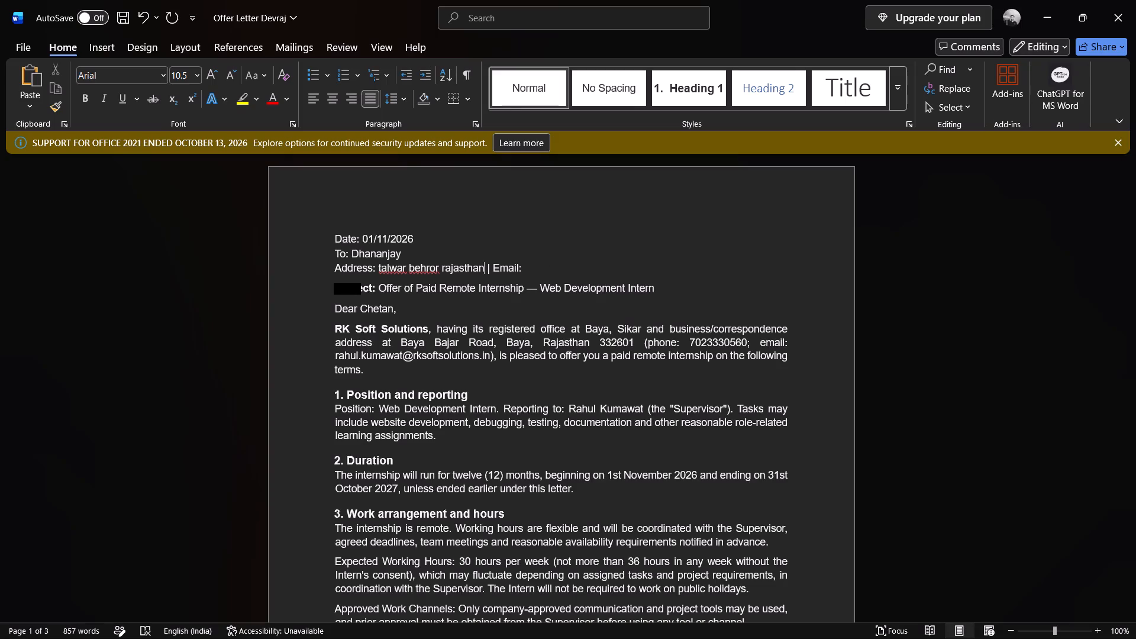
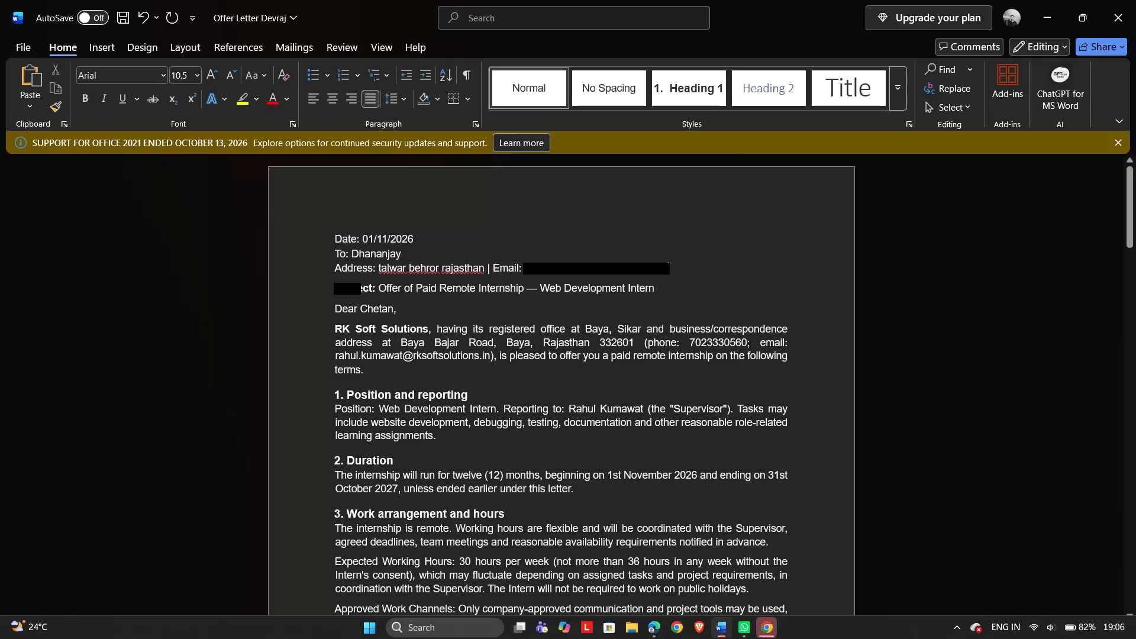
# Replace the name Chetan in the offer letter's "Dear" salutation with Dhananjay, copied from the To line, keeping the comma.
pyautogui.scroll(-4, 689, 384)
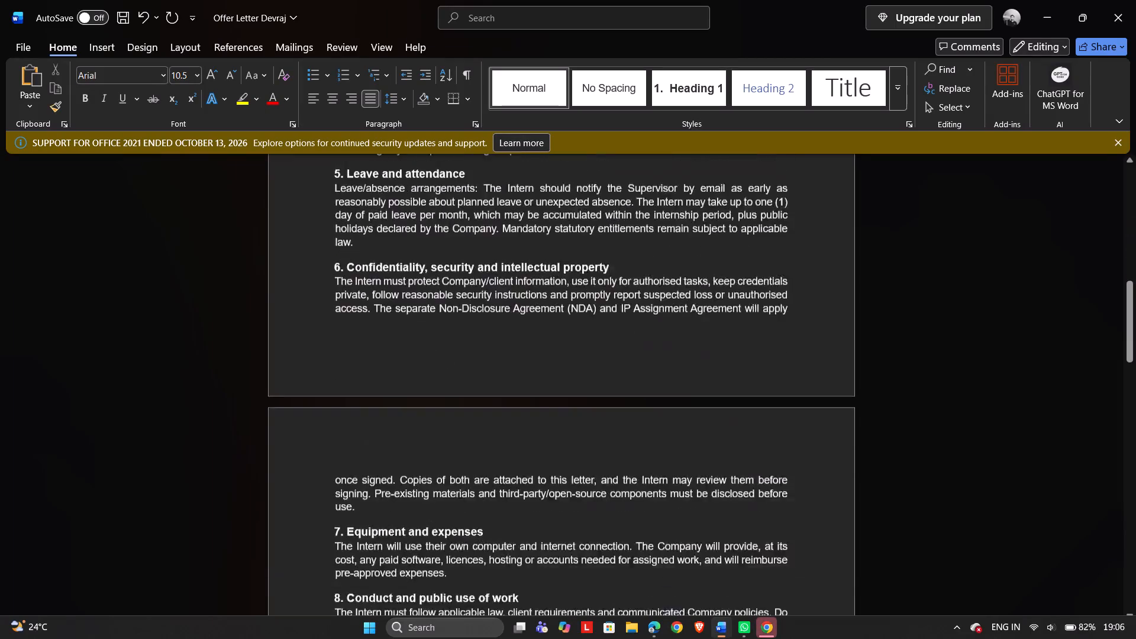
pyautogui.scroll(1, 689, 384)
pyautogui.scroll(-1, 689, 384)
pyautogui.scroll(2, 689, 384)
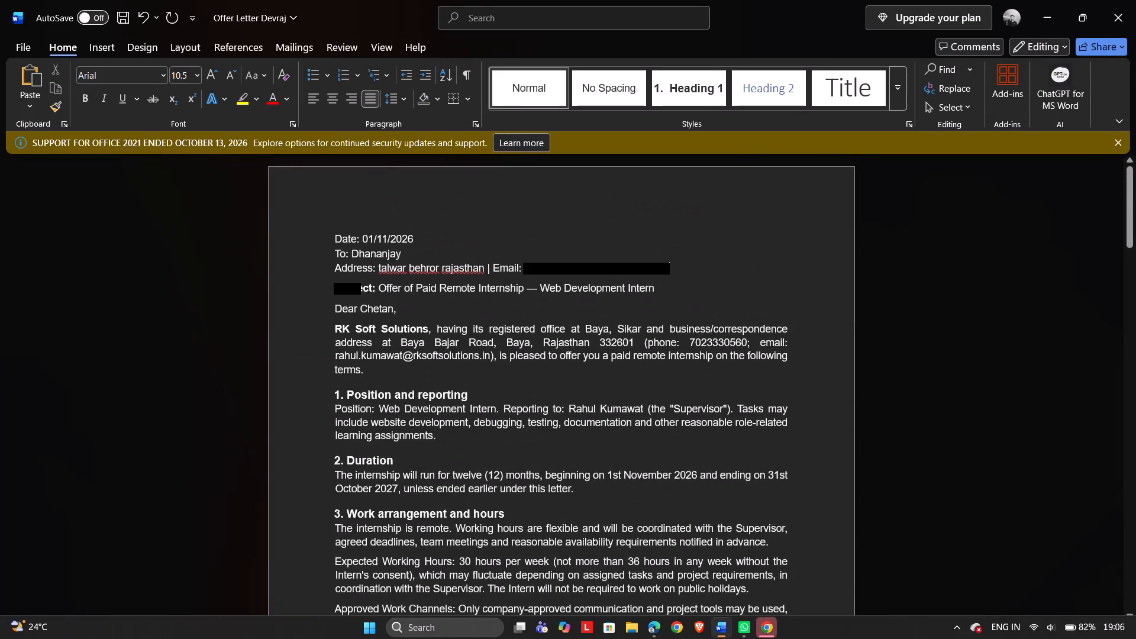
pyautogui.moveTo(403, 252); pyautogui.dragTo(347, 254)
pyautogui.moveTo(347, 254); pyautogui.dragTo(401, 251)
pyautogui.click(401, 251)
pyautogui.moveTo(401, 251); pyautogui.dragTo(367, 250)
pyautogui.moveTo(367, 250); pyautogui.dragTo(350, 250)
pyautogui.keyDown('ctrl'); pyautogui.click(350, 250); pyautogui.keyUp('ctrl')
pyautogui.hotkey('ctrl', 'c')
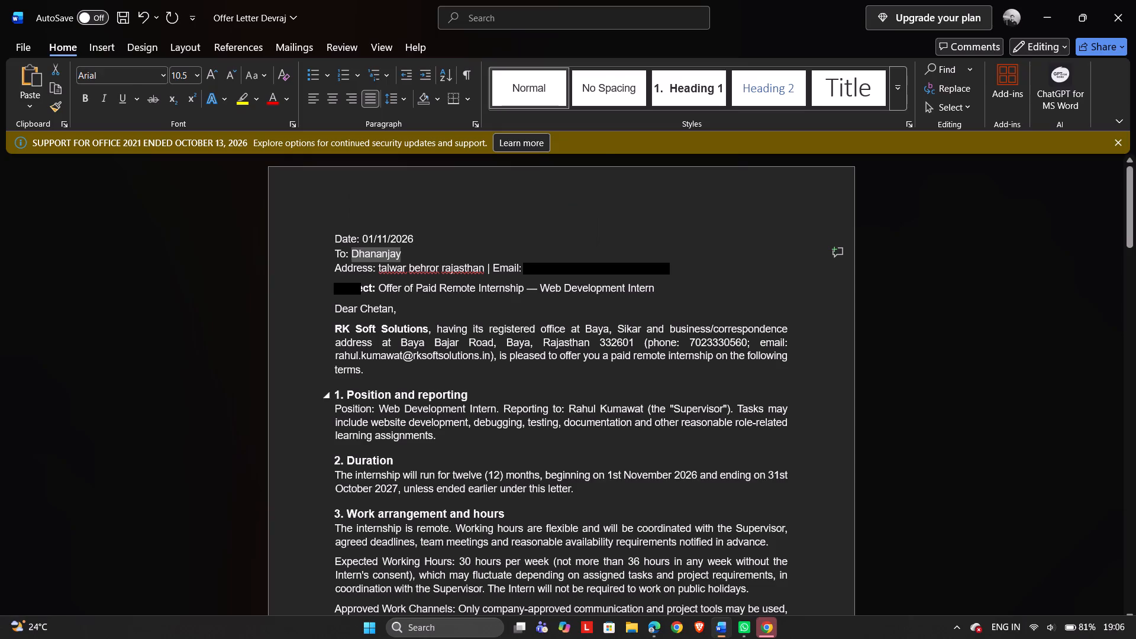
pyautogui.click(393, 308)
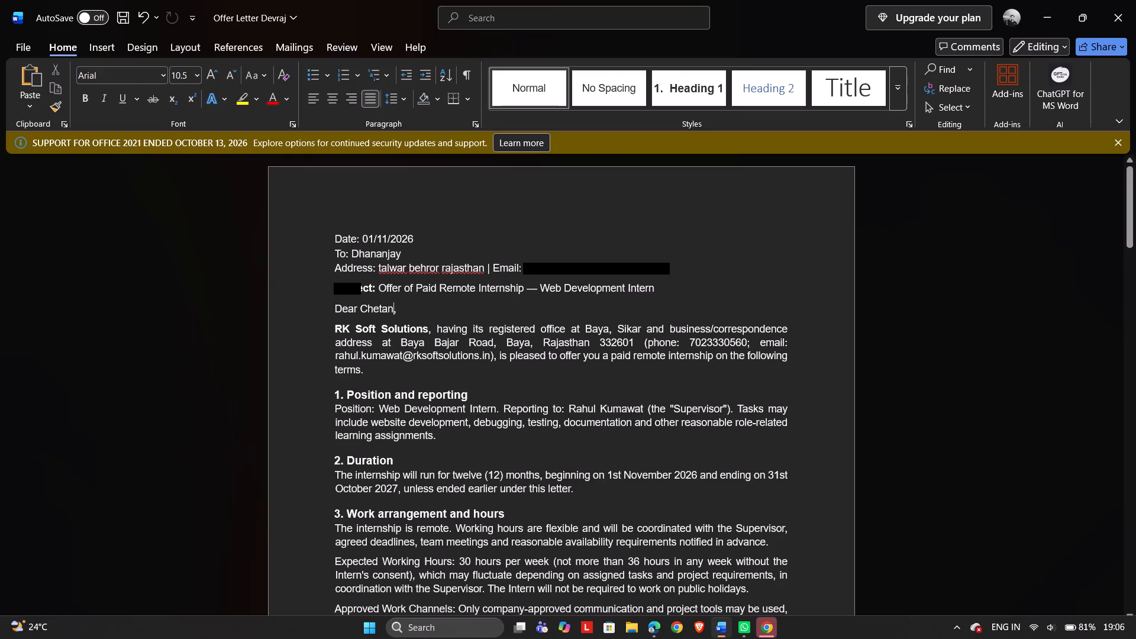
pyautogui.press('BackSpace')
pyautogui.press('BackSpace')
pyautogui.press('BackSpace')
pyautogui.press('BackSpace')
pyautogui.press('BackSpace')
pyautogui.press('BackSpace')
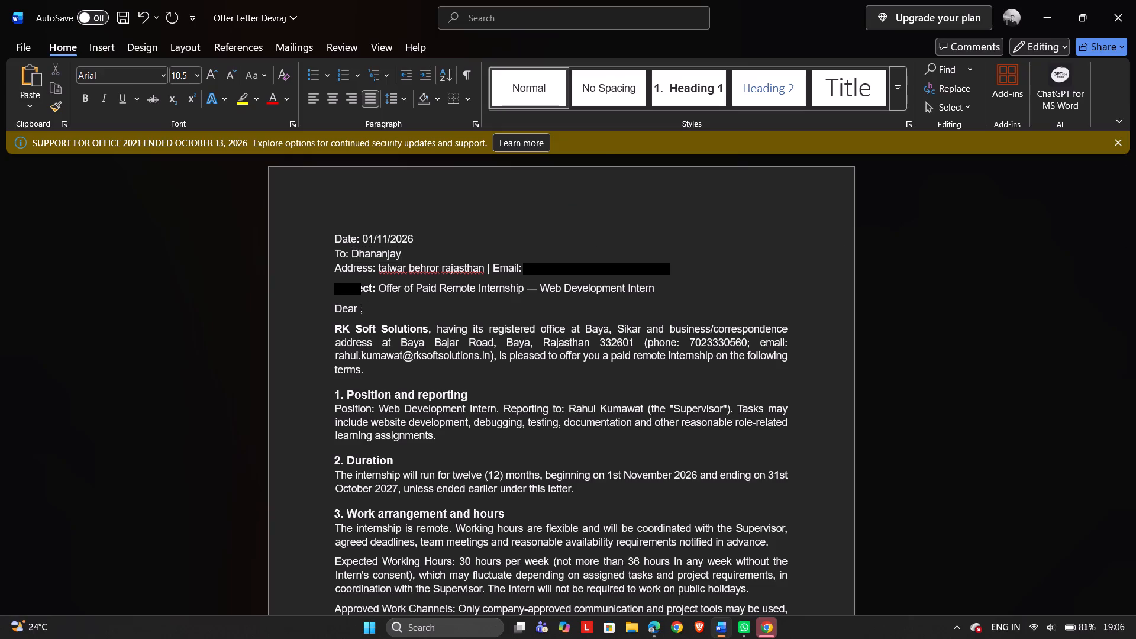
pyautogui.hotkey('ctrl', 'v')
# Review the rest of the offer letter down to the signature section for remaining details of the previous recipient.
pyautogui.scroll(-2, 520, 333)
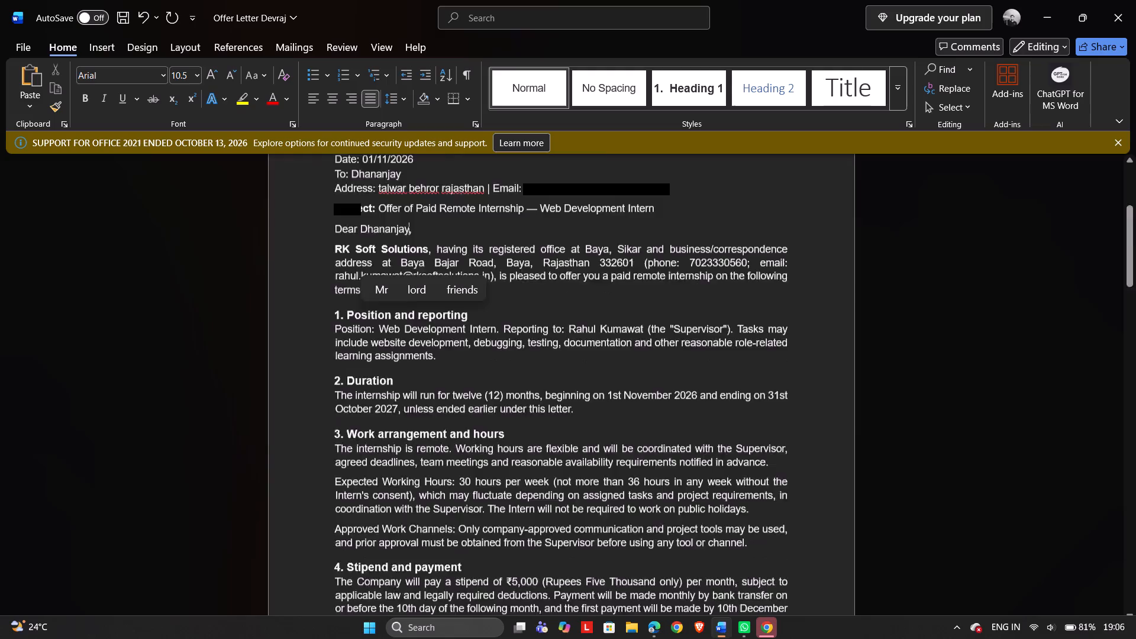
pyautogui.scroll(-7, 520, 333)
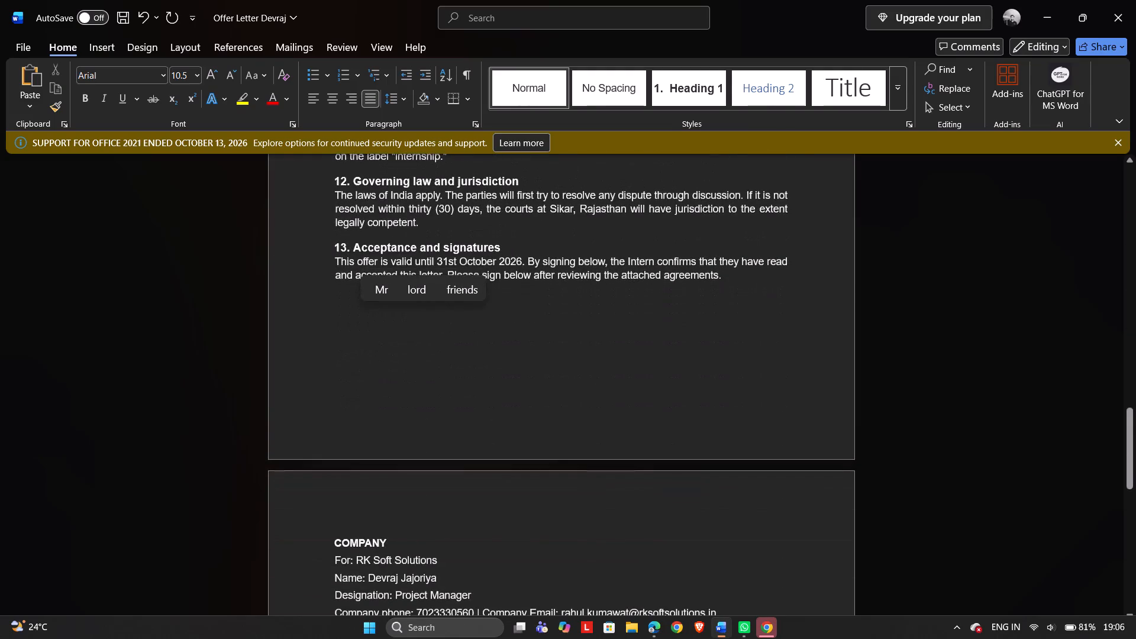
# Replace the previous intern's name on the Name line of the INTERN signature block with the new intern's copied name.
pyautogui.click(532, 375)
pyautogui.scroll(-1, 532, 375)
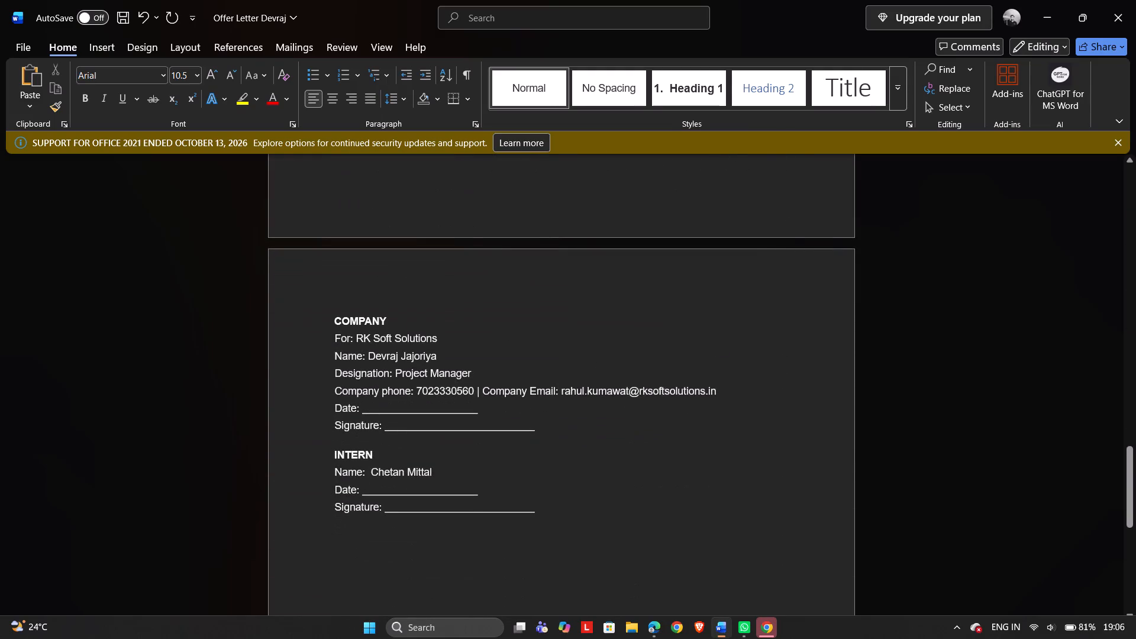
pyautogui.click(434, 355)
pyautogui.click(430, 470)
pyautogui.press('BackSpace')
pyautogui.press('BackSpace')
pyautogui.press('BackSpace')
pyautogui.press('BackSpace')
pyautogui.press('BackSpace')
pyautogui.press('BackSpace')
pyautogui.press('BackSpace')
pyautogui.press('BackSpace')
pyautogui.press('BackSpace')
pyautogui.press('BackSpace')
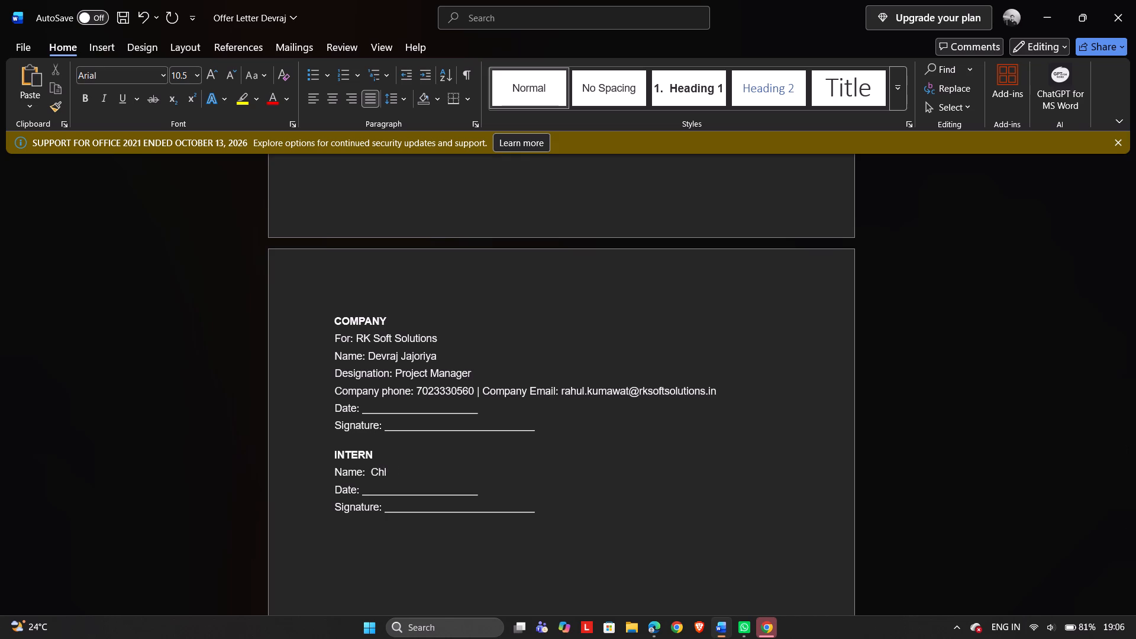
pyautogui.press('BackSpace')
pyautogui.press('BackSpace')
pyautogui.press('Right')
pyautogui.press('BackSpace')
pyautogui.hotkey('ctrl', 'v')
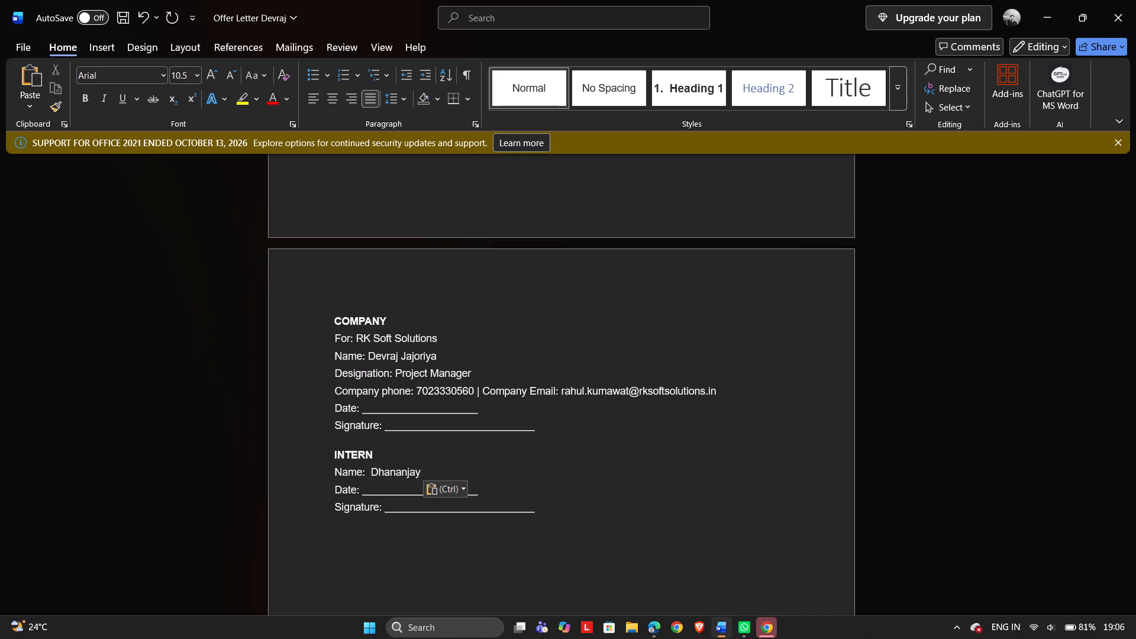
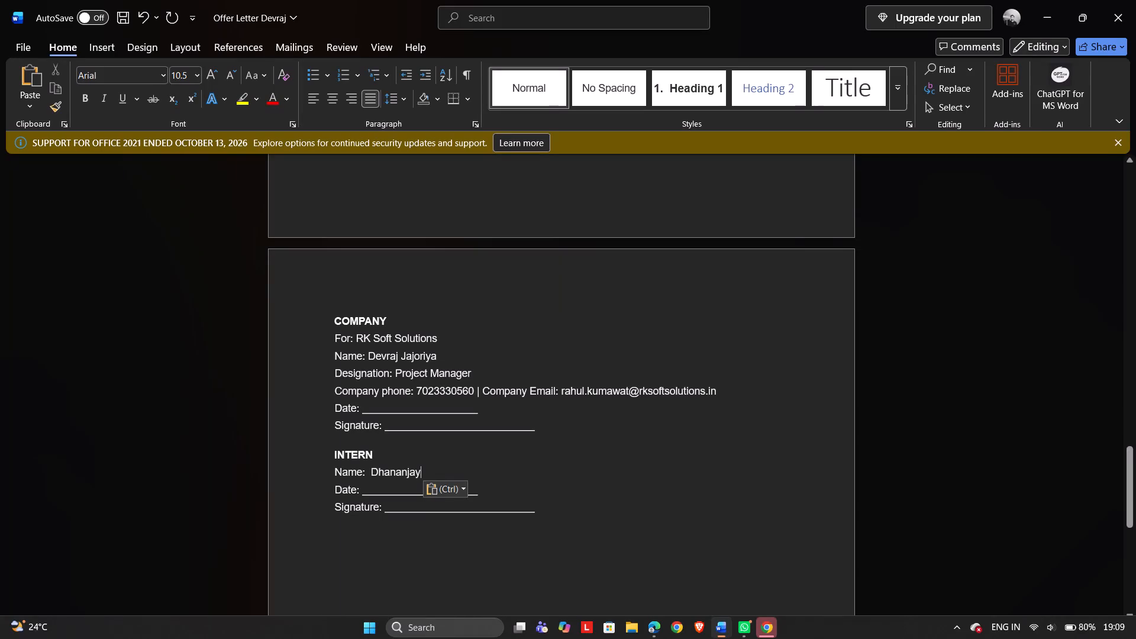
# Review the letter from the COMPANY and INTERN signature blocks through the numbered clauses to the opening date and recipient lines.
pyautogui.click(436, 354)
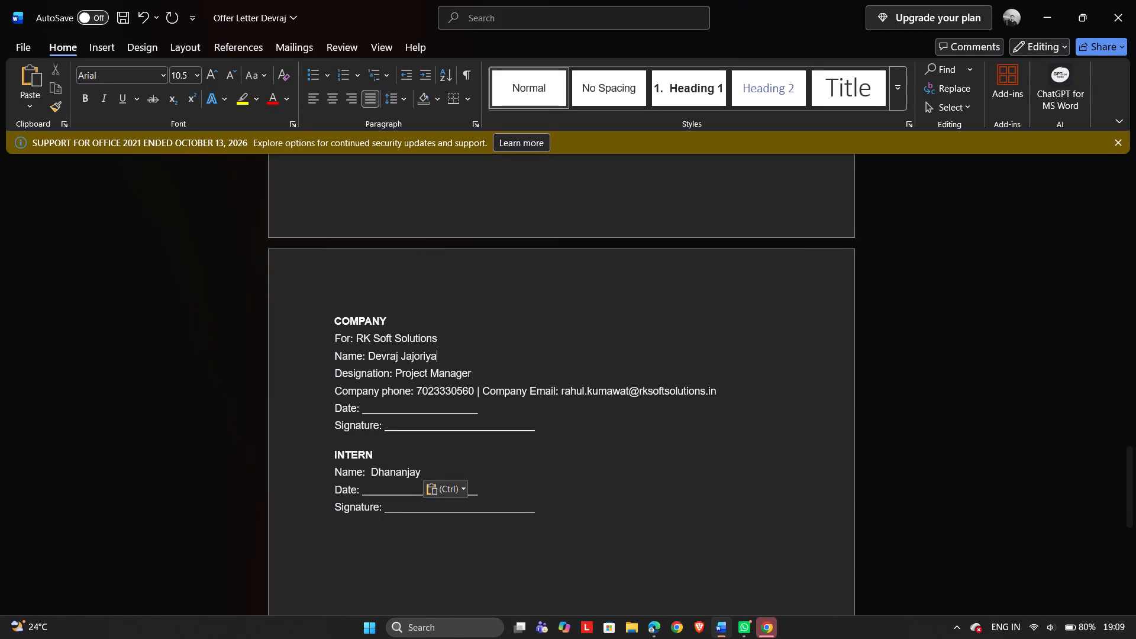
pyautogui.click(408, 411)
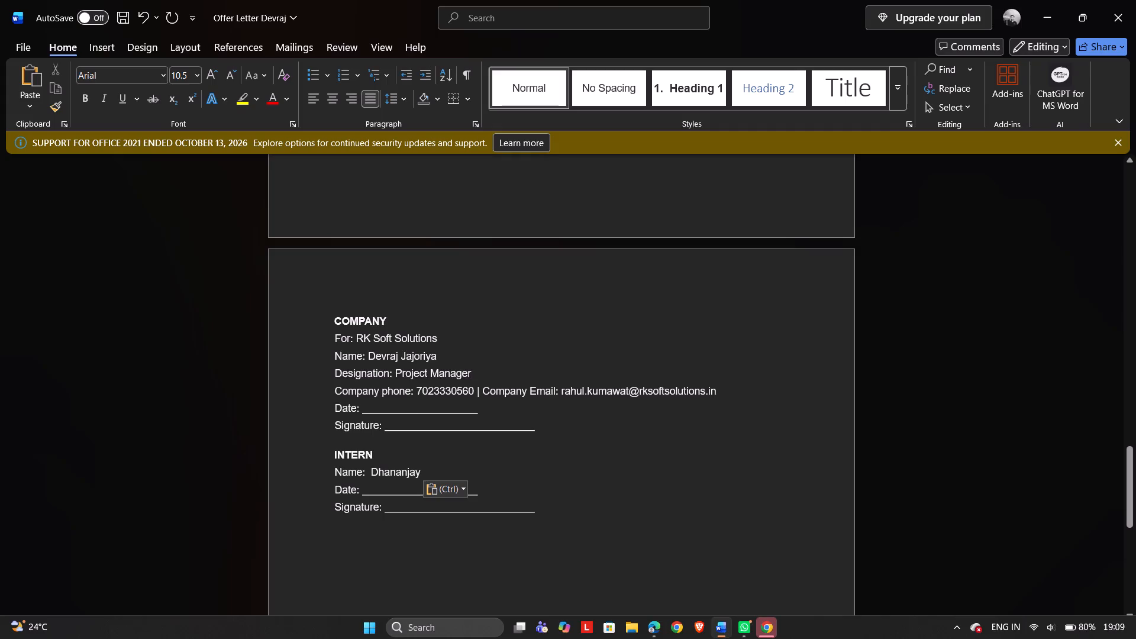
pyautogui.scroll(2, 627, 319)
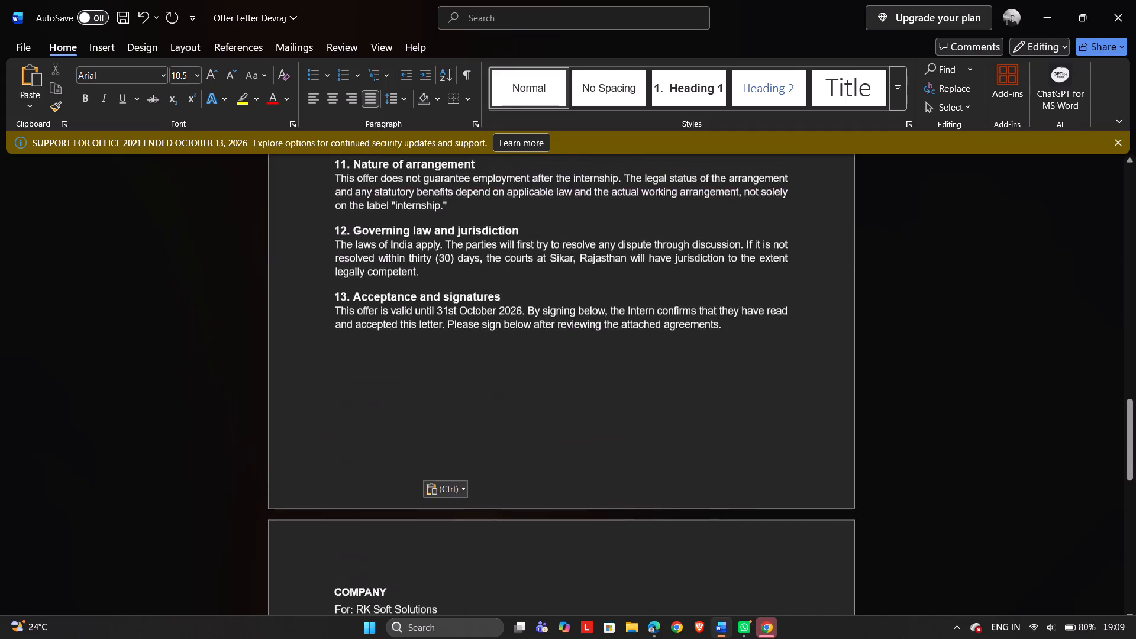
pyautogui.scroll(7, 627, 319)
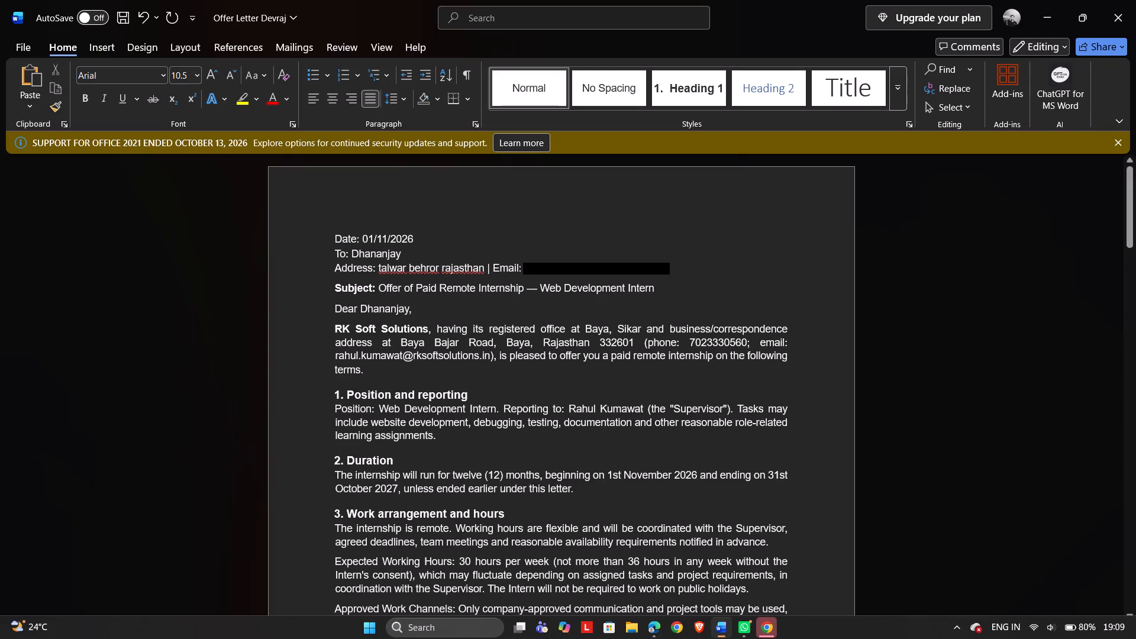
pyautogui.scroll(-9, 487, 325)
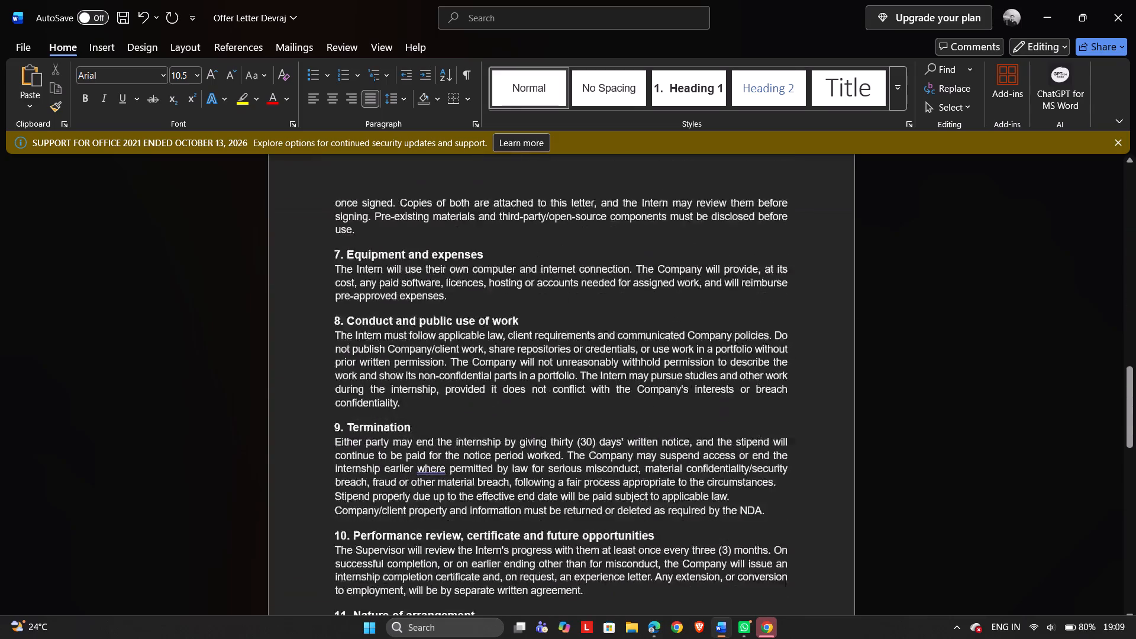
pyautogui.scroll(-1, 487, 325)
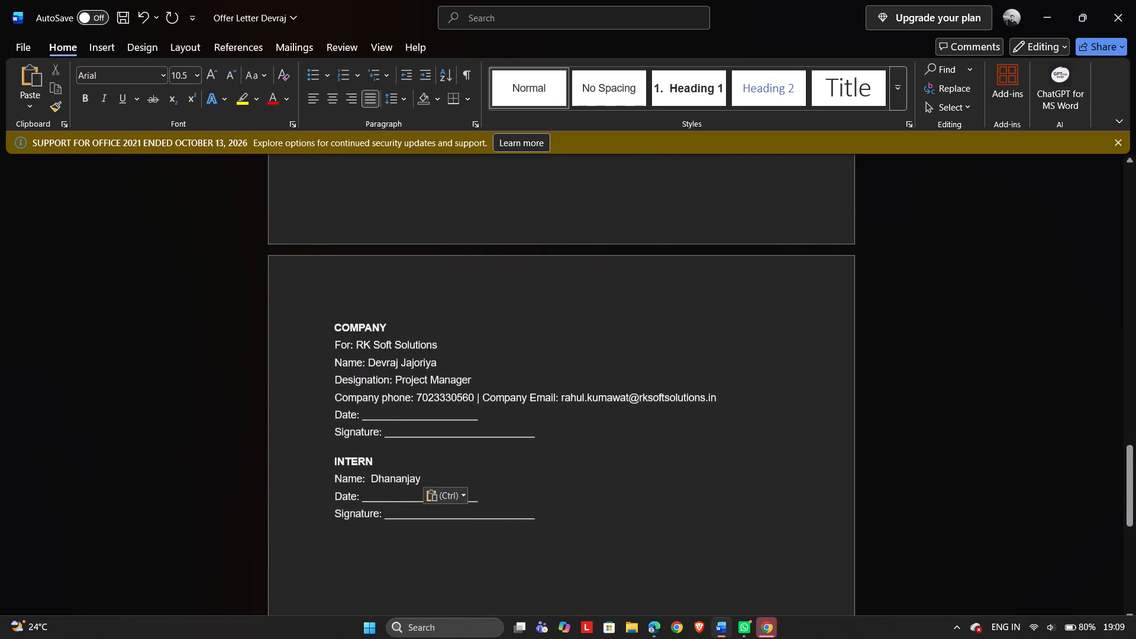
pyautogui.scroll(4, 487, 325)
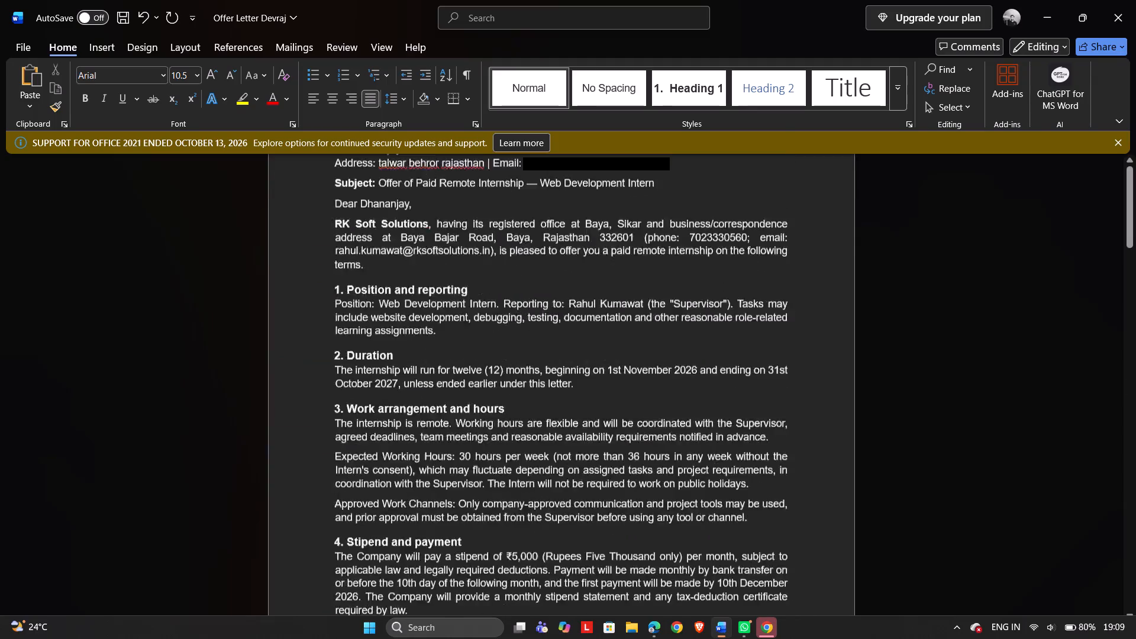
pyautogui.scroll(4, 487, 325)
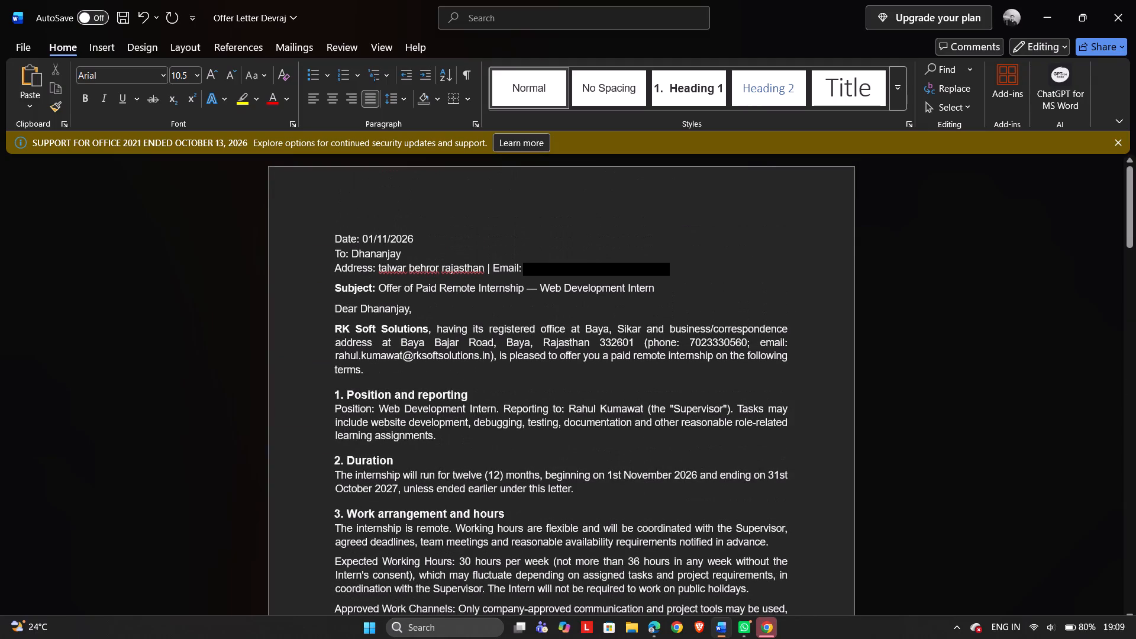
# Change the Date line at the top of the letter to 30/10/2026.
pyautogui.click(373, 238)
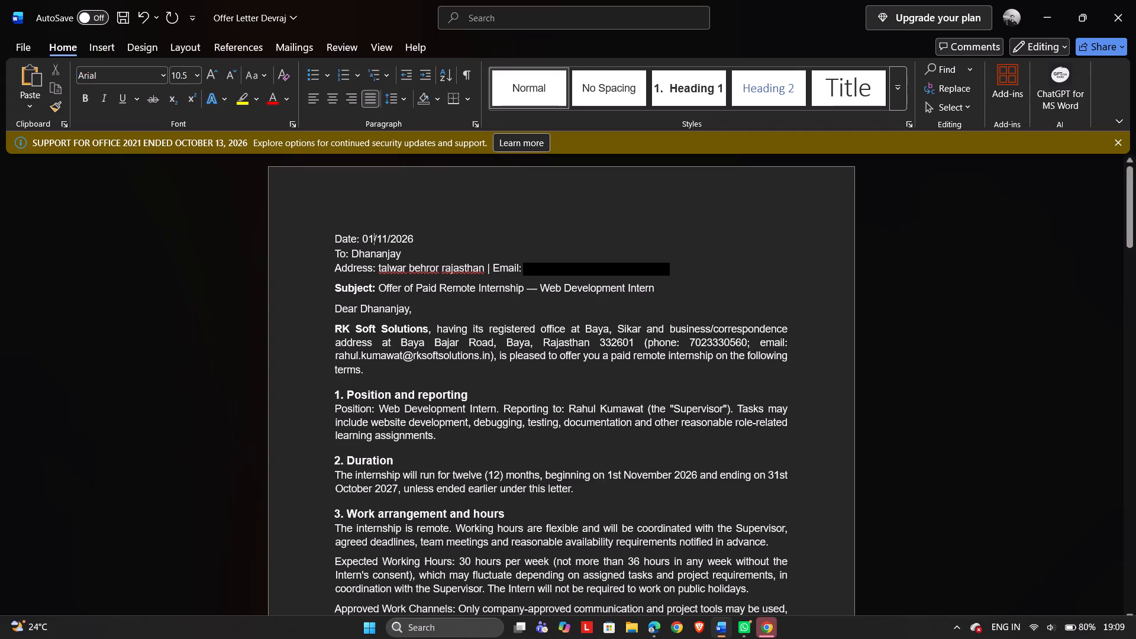
pyautogui.press('Right')
pyautogui.press('Right')
pyautogui.press('Right')
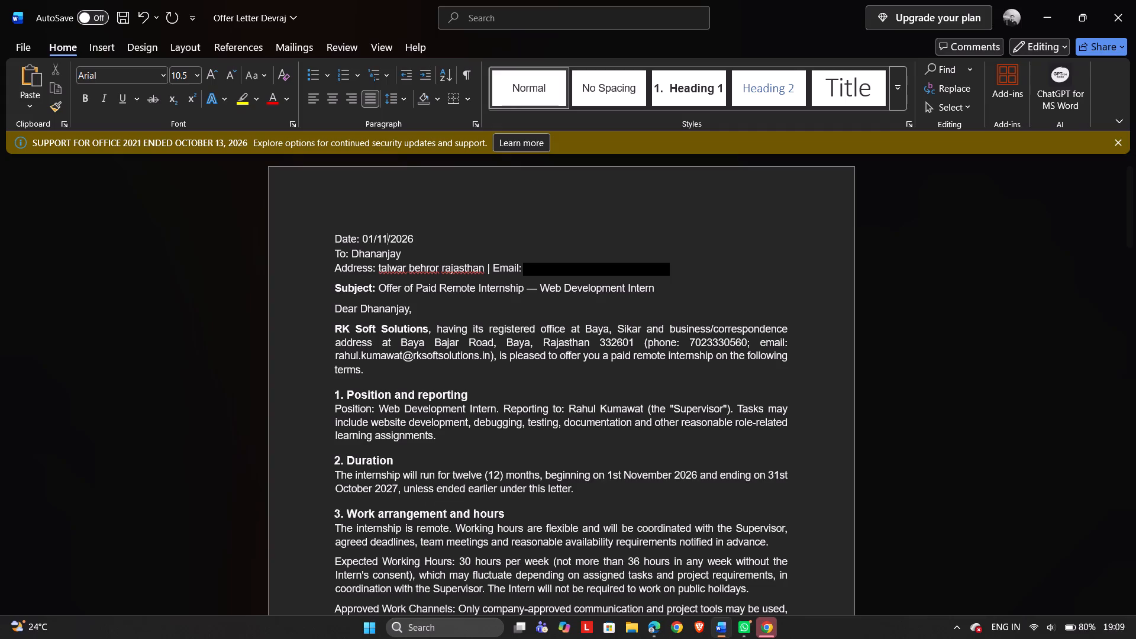
pyautogui.press('BackSpace')
pyautogui.press('0')
pyautogui.press('Left')
pyautogui.press('Left')
pyautogui.press('Left')
pyautogui.press('BackSpace')
pyautogui.press('BackSpace')
pyautogui.write('30')
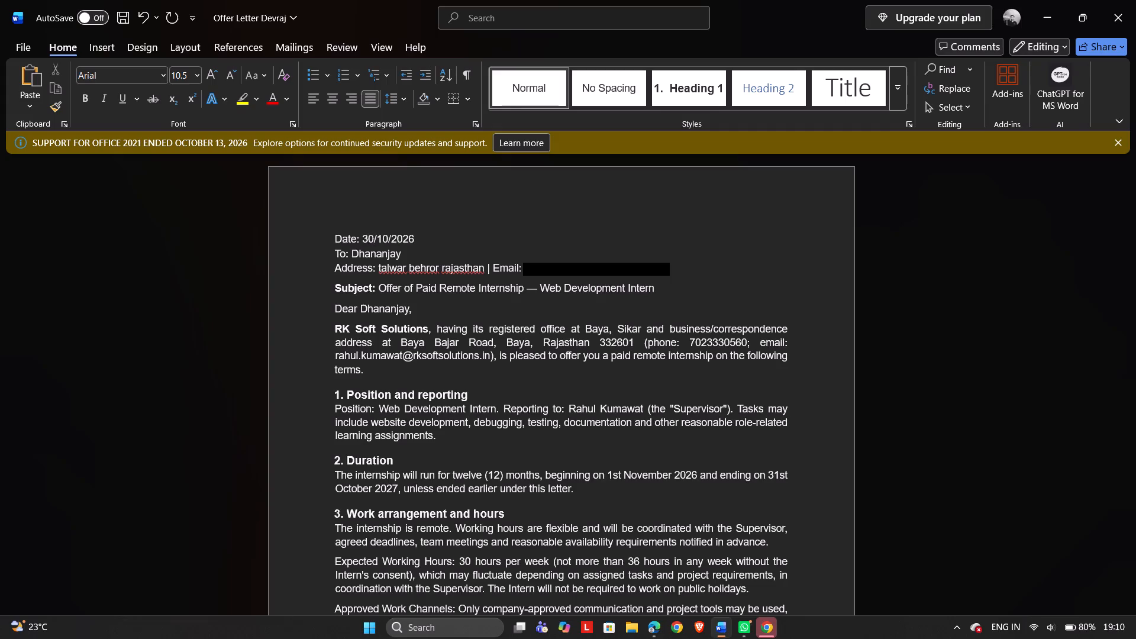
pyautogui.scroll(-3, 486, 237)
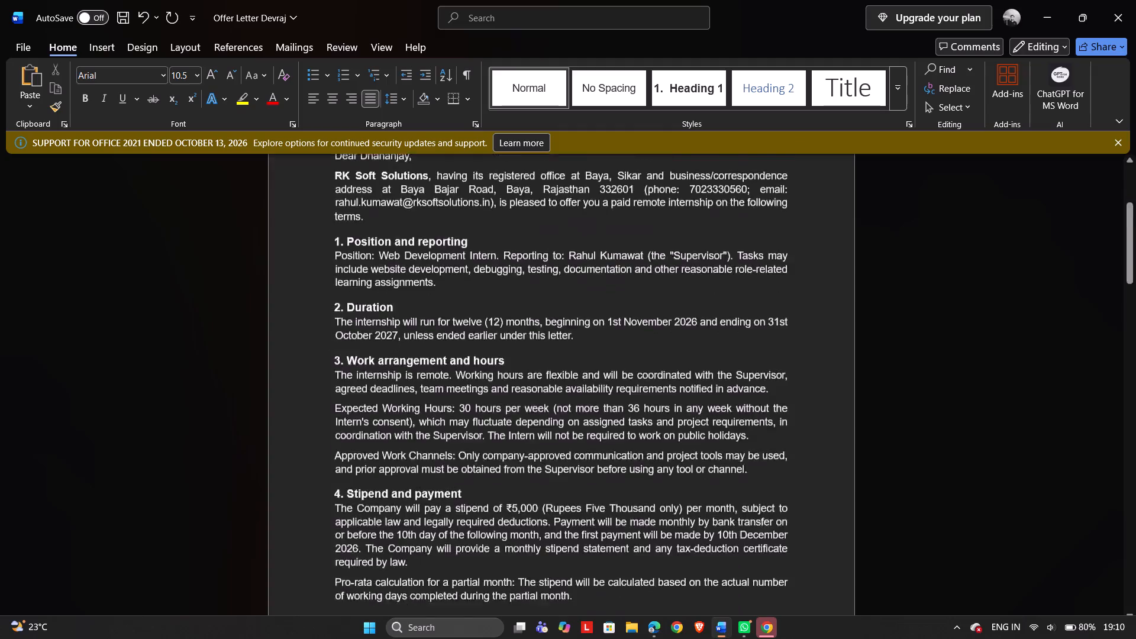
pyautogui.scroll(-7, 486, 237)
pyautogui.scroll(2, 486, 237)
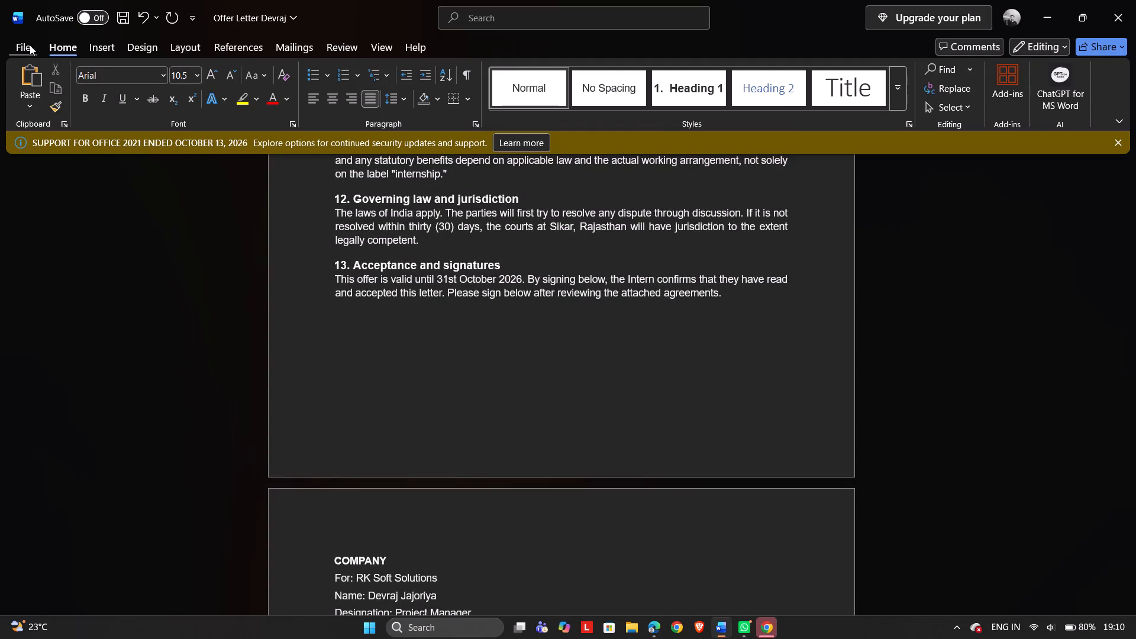
# Save the letter to the Desktop as a PDF named Offer Letter dhanjay and close the published file's viewer.
pyautogui.click(30, 45)
pyautogui.click(63, 269)
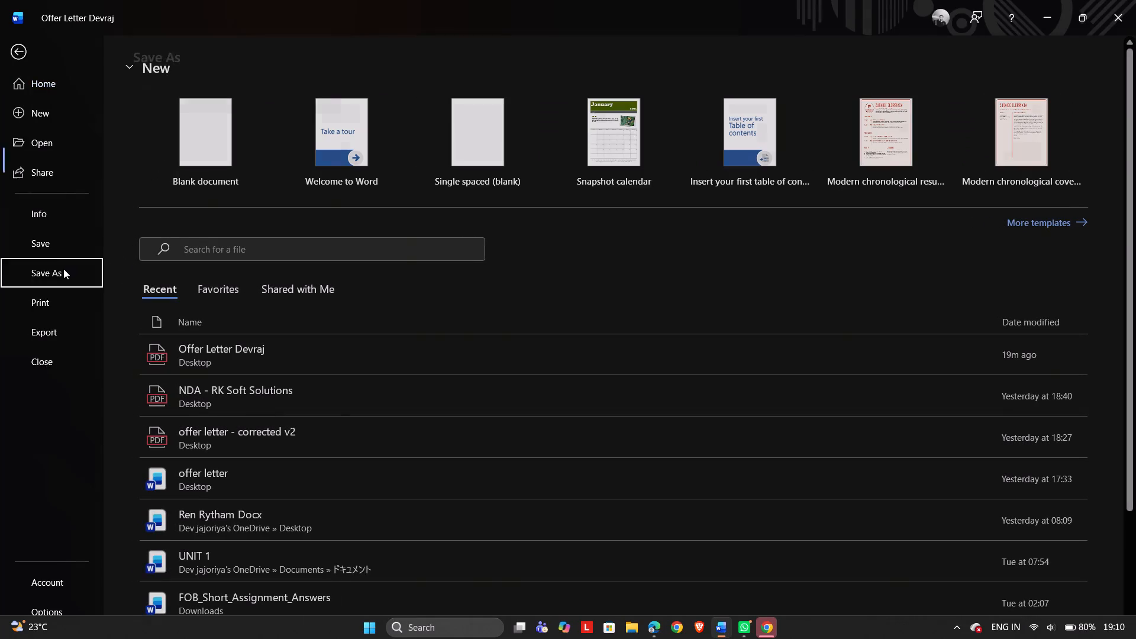
pyautogui.doubleClick(448, 159)
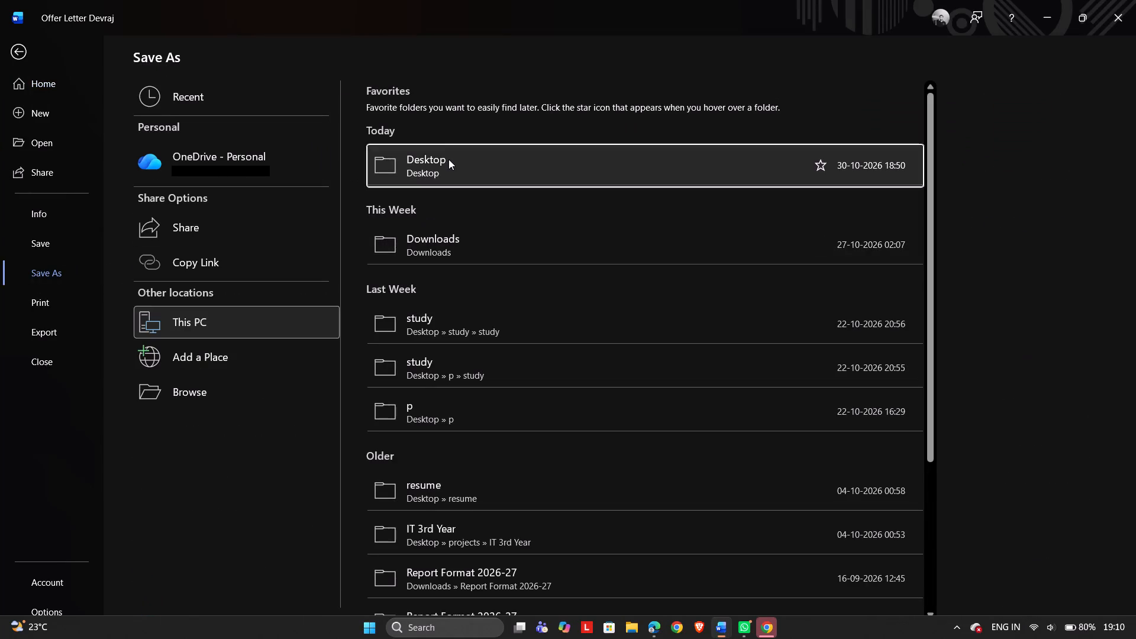
pyautogui.click(251, 250)
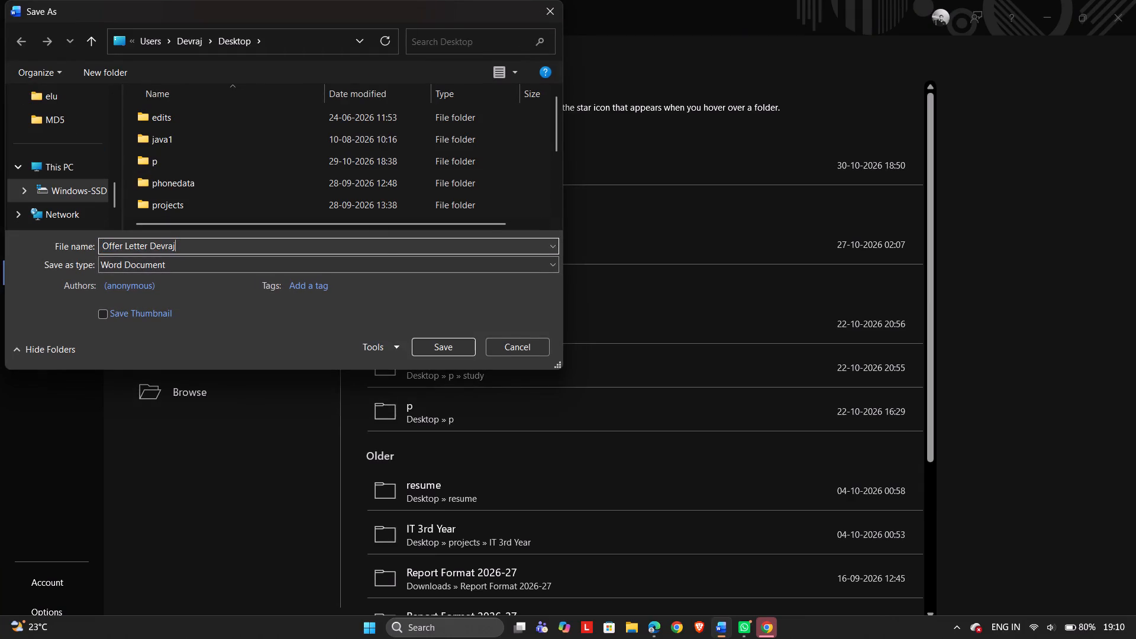
pyautogui.press('BackSpace')
pyautogui.press('BackSpace')
pyautogui.press('BackSpace')
pyautogui.press('BackSpace')
pyautogui.press('BackSpace')
pyautogui.press('BackSpace')
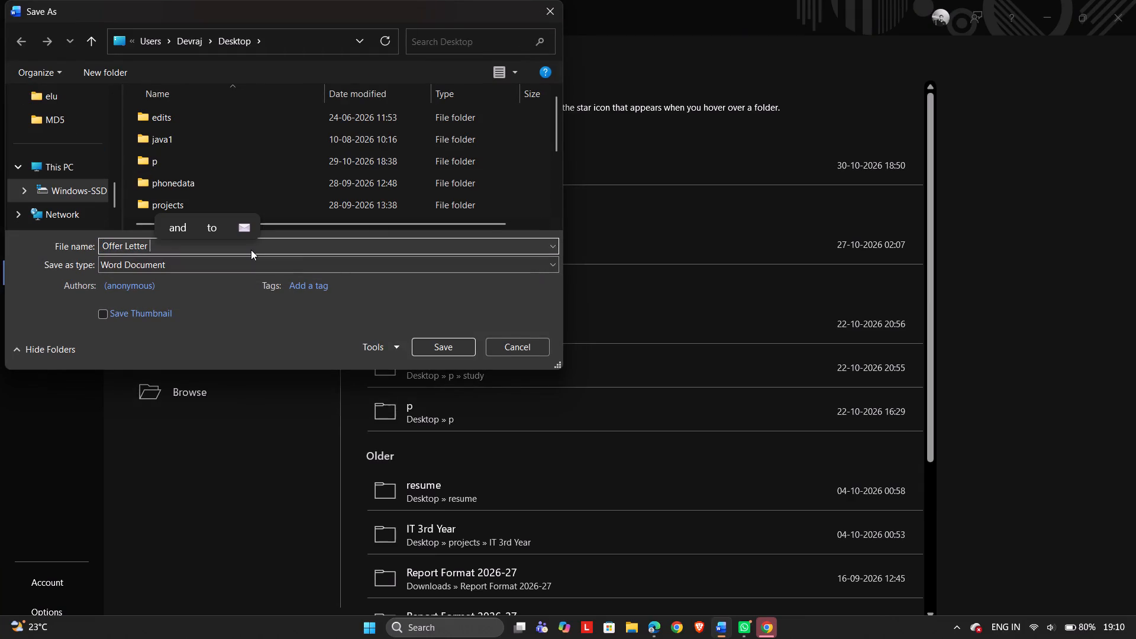
pyautogui.write('dhan')
pyautogui.write('ja')
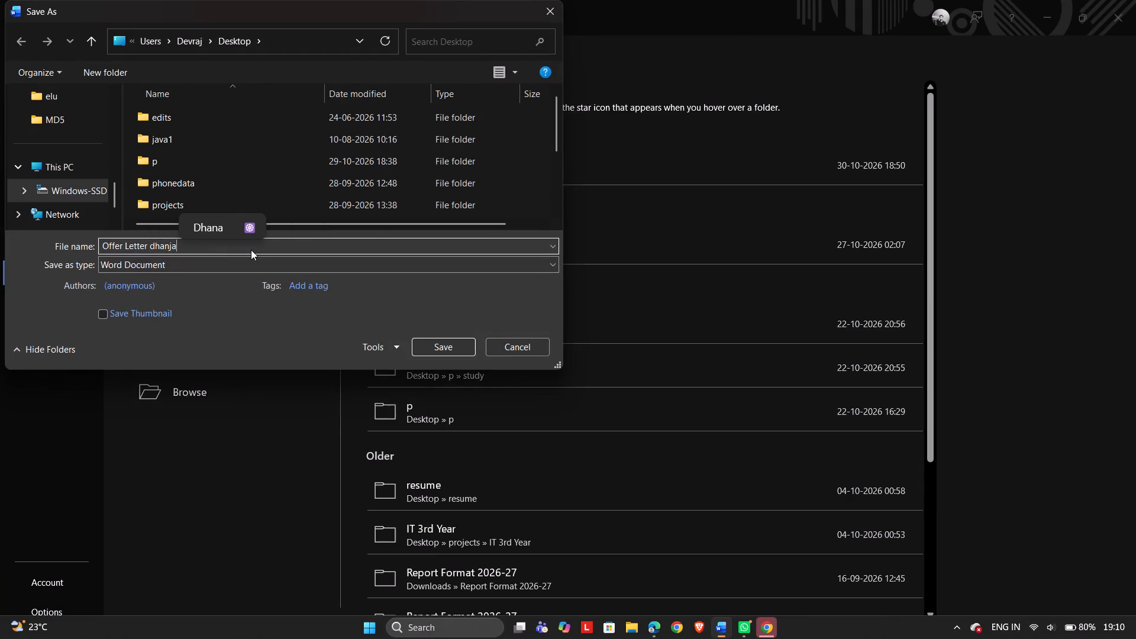
pyautogui.press('y')
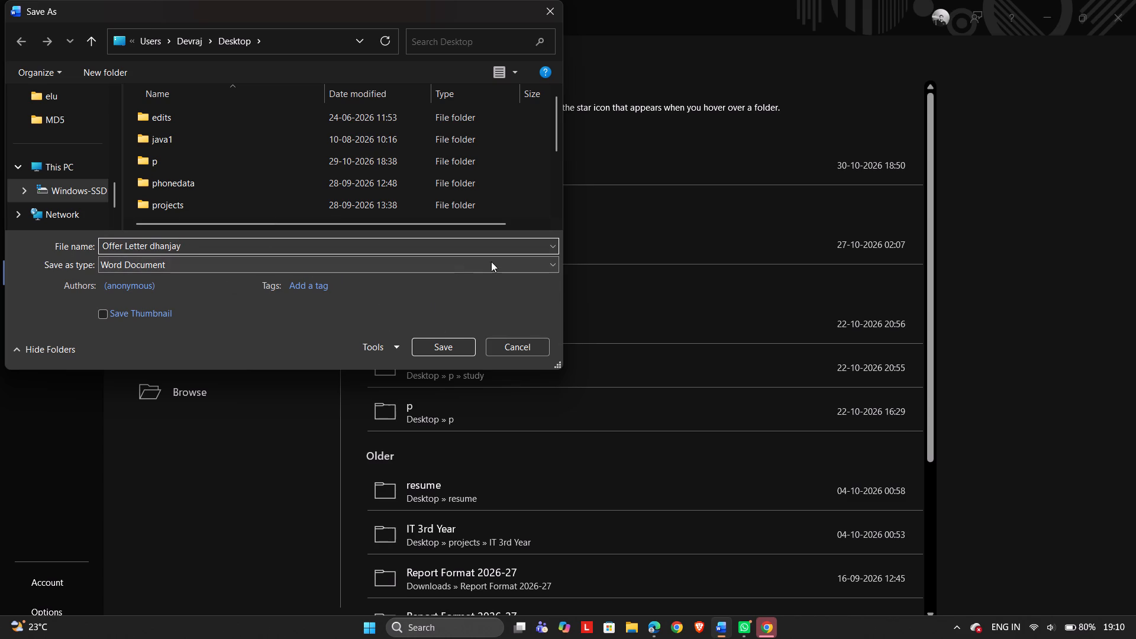
pyautogui.click(549, 267)
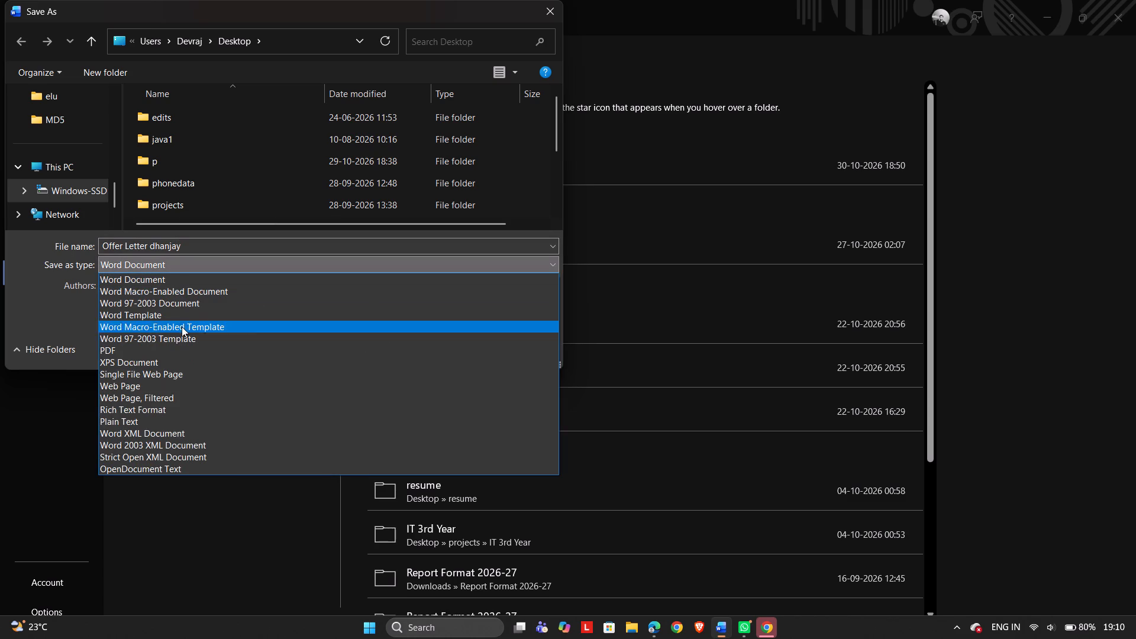
pyautogui.click(122, 352)
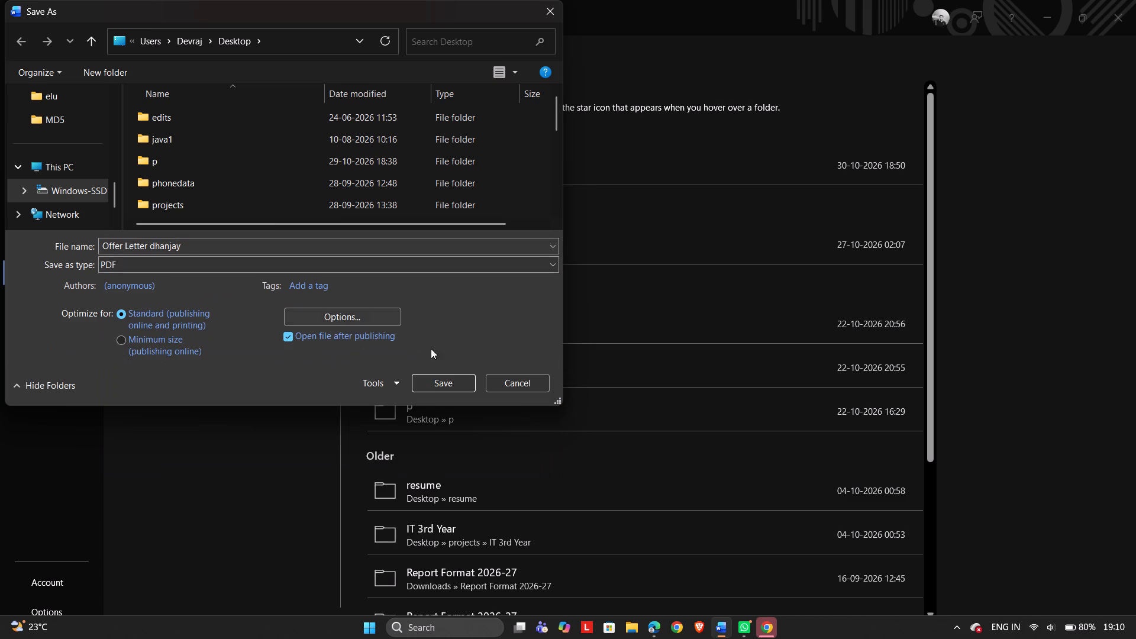
pyautogui.click(452, 382)
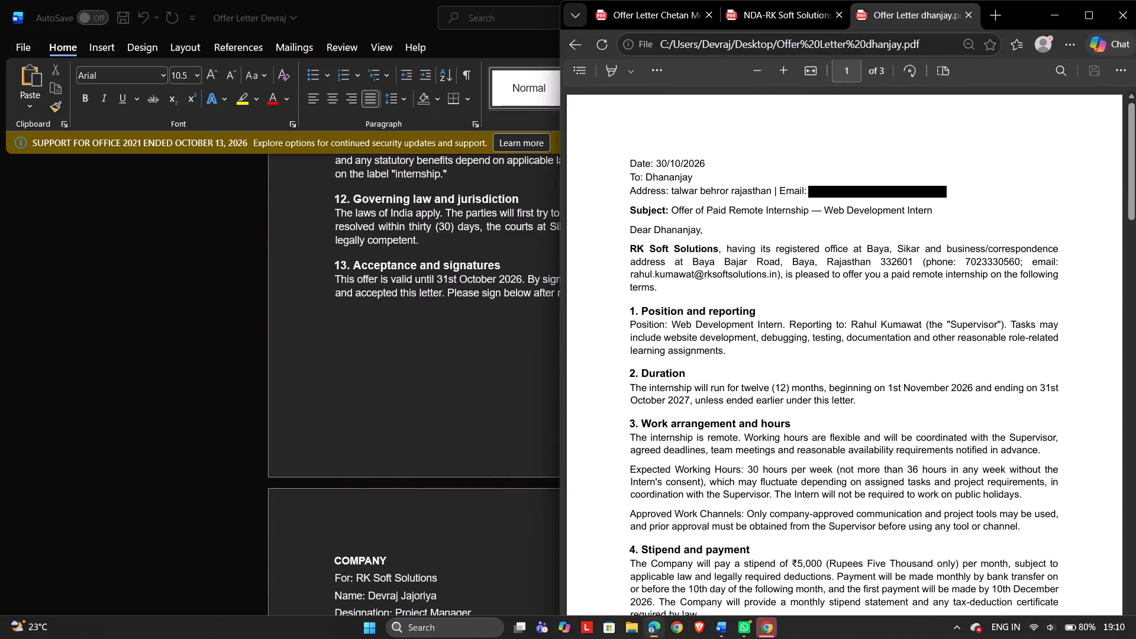
pyautogui.click(1115, 12)
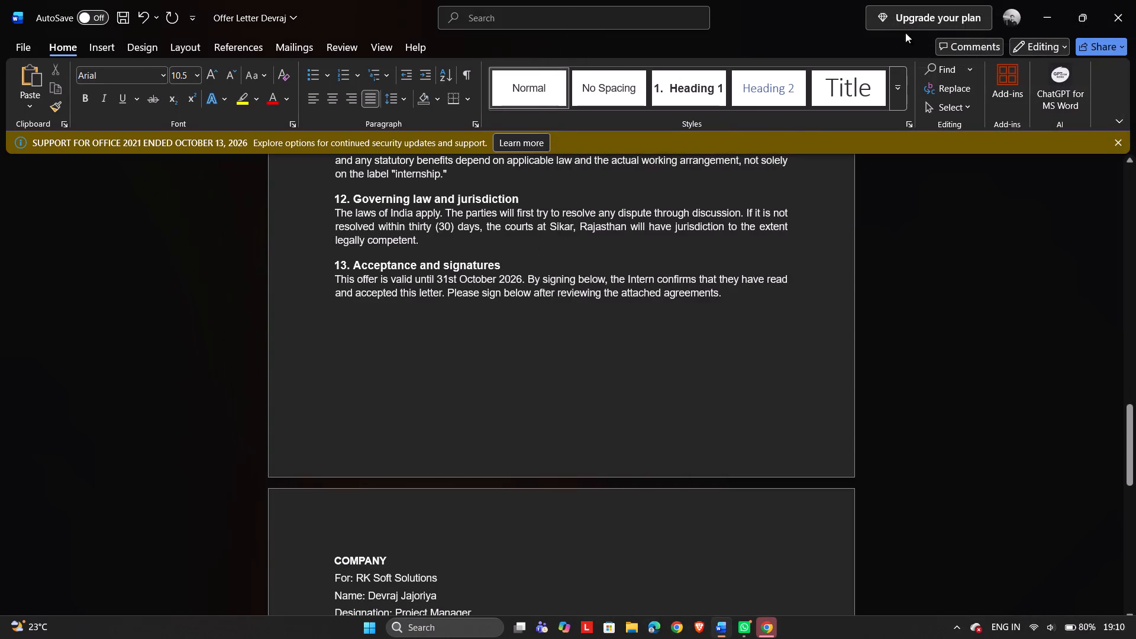
# Close the edited offer letter document.
pyautogui.scroll(20, 718, 281)
pyautogui.scroll(1, 718, 281)
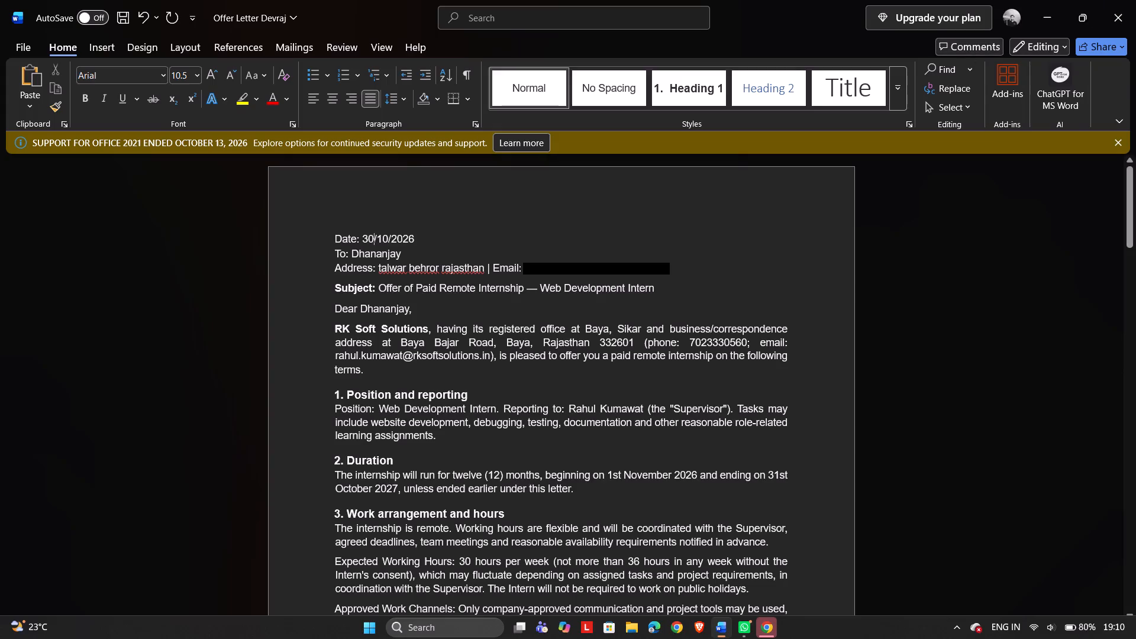
pyautogui.click(1108, 11)
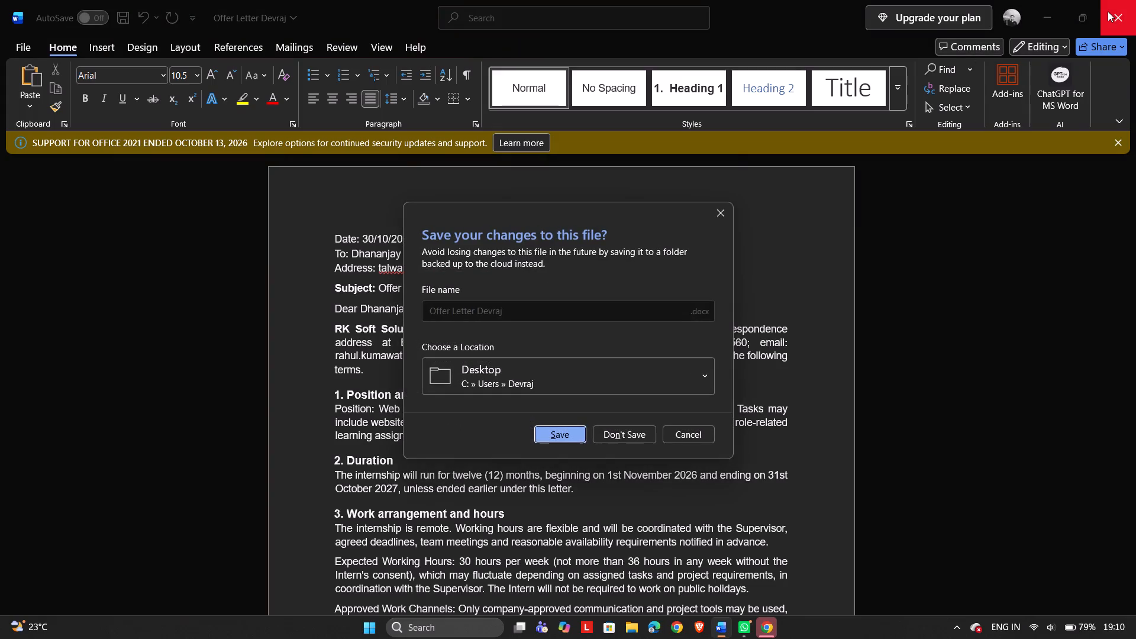
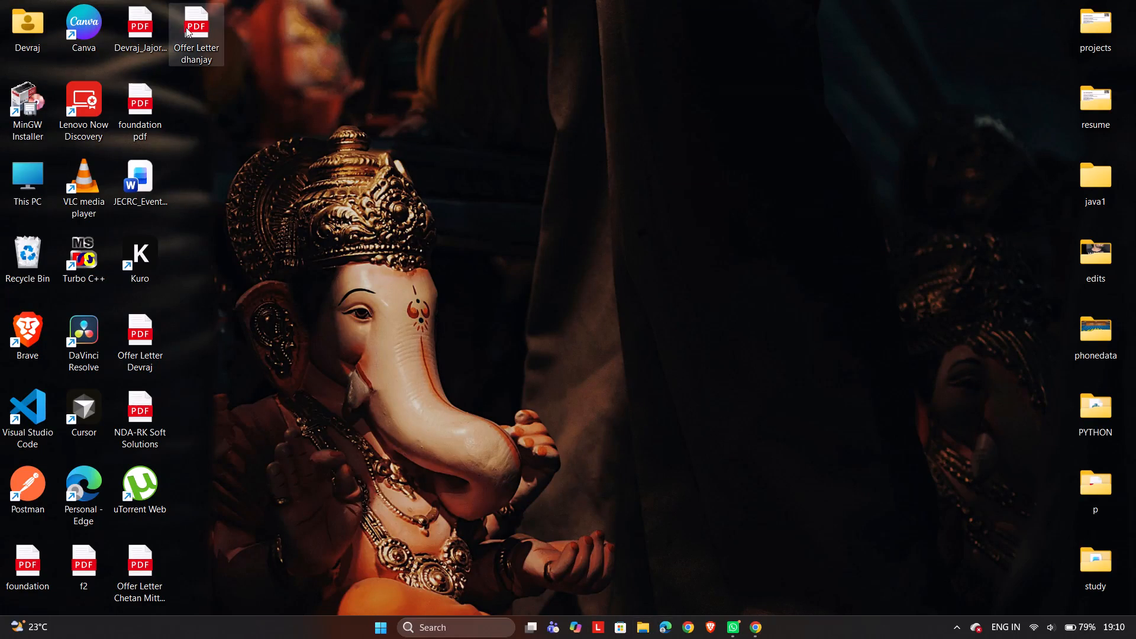
# Open Chetan's offer letter PDF from the desktop to check it, and close the viewer.
pyautogui.doubleClick(143, 557)
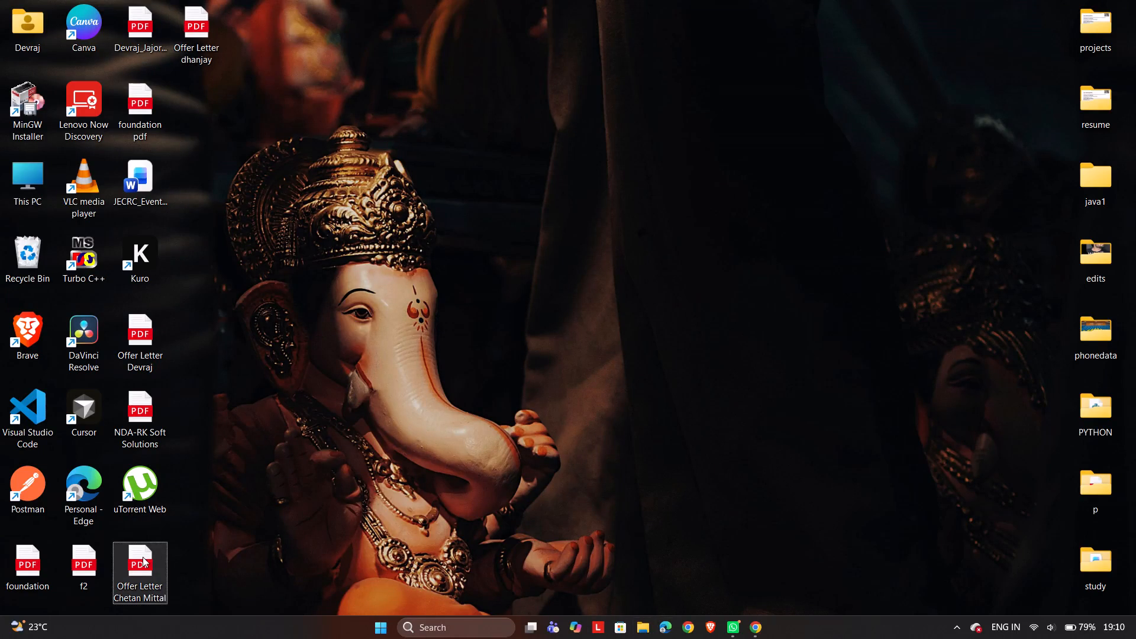
pyautogui.click(1125, 5)
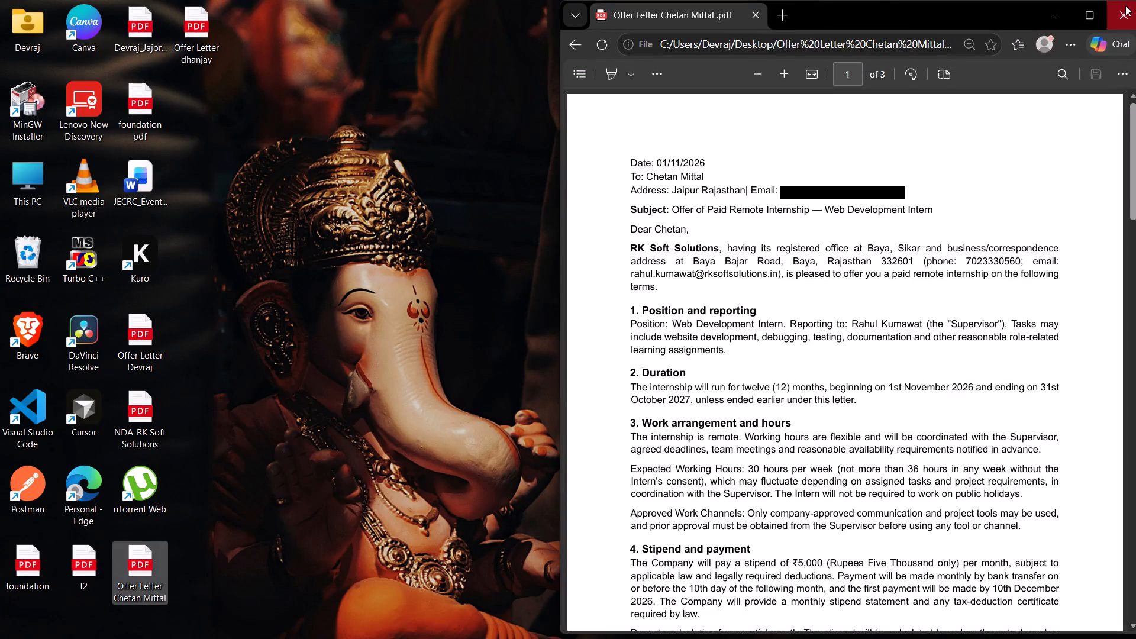
# Open Chetan's offer letter PDF from the desktop in Word for editing.
pyautogui.rightClick(141, 564)
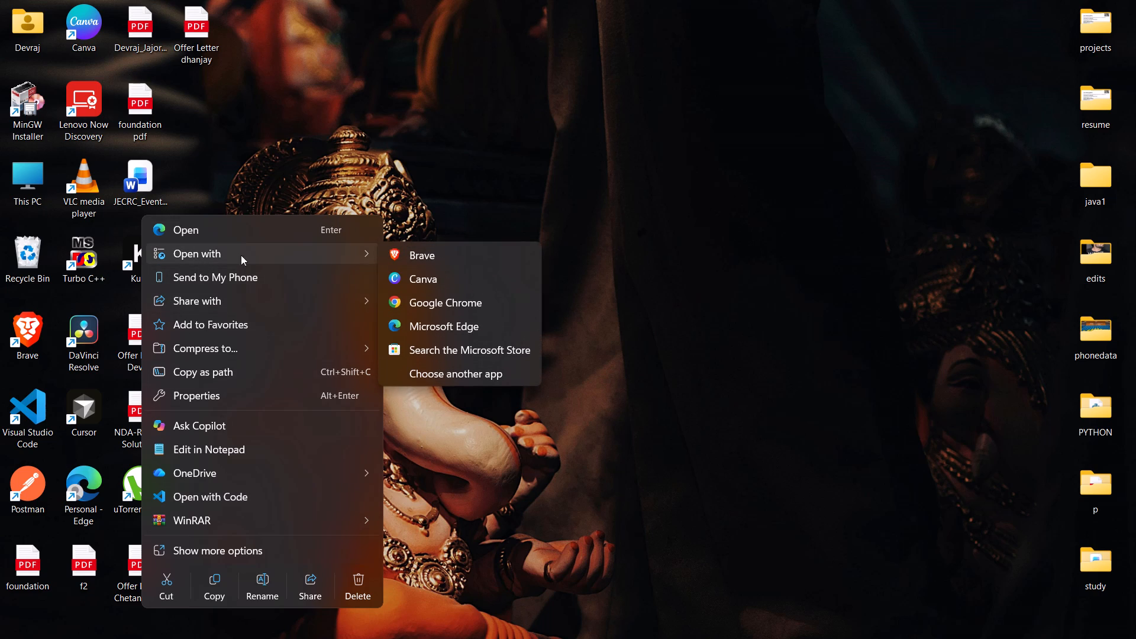
pyautogui.click(440, 375)
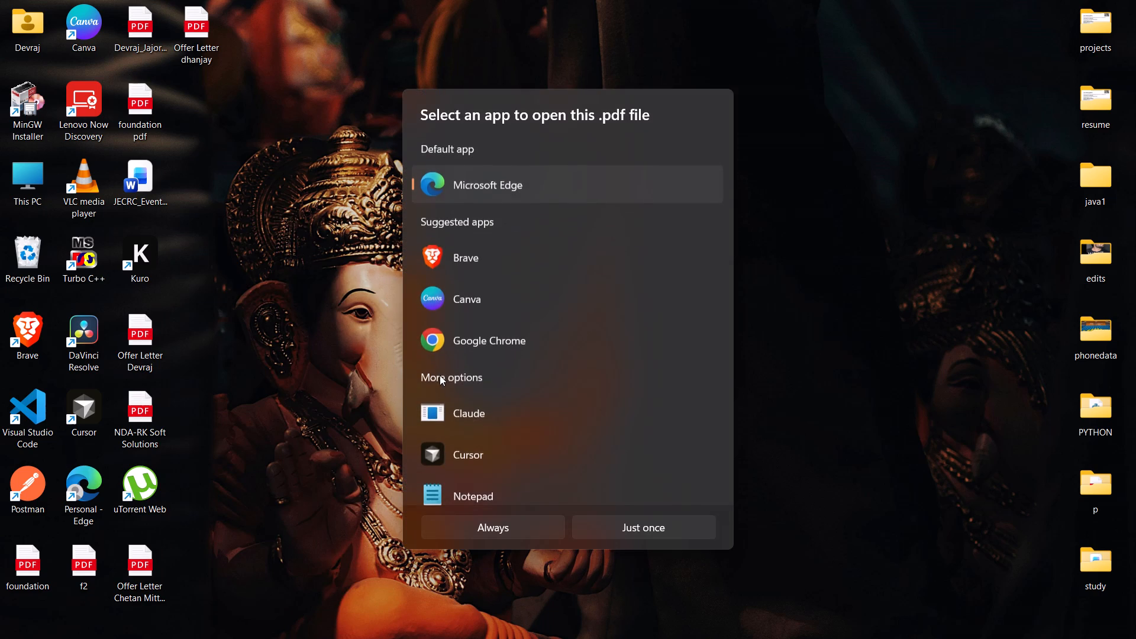
pyautogui.scroll(-4, 494, 430)
pyautogui.doubleClick(472, 407)
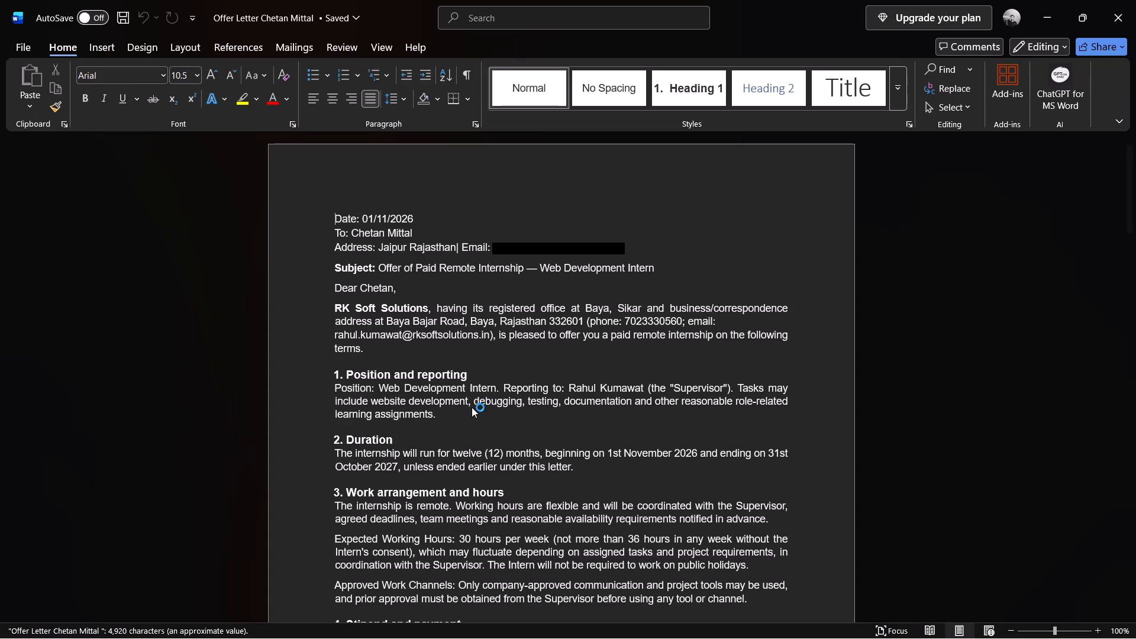
# Change the Date line at the top of Chetan's letter to 30/10/2026.
pyautogui.click(372, 218)
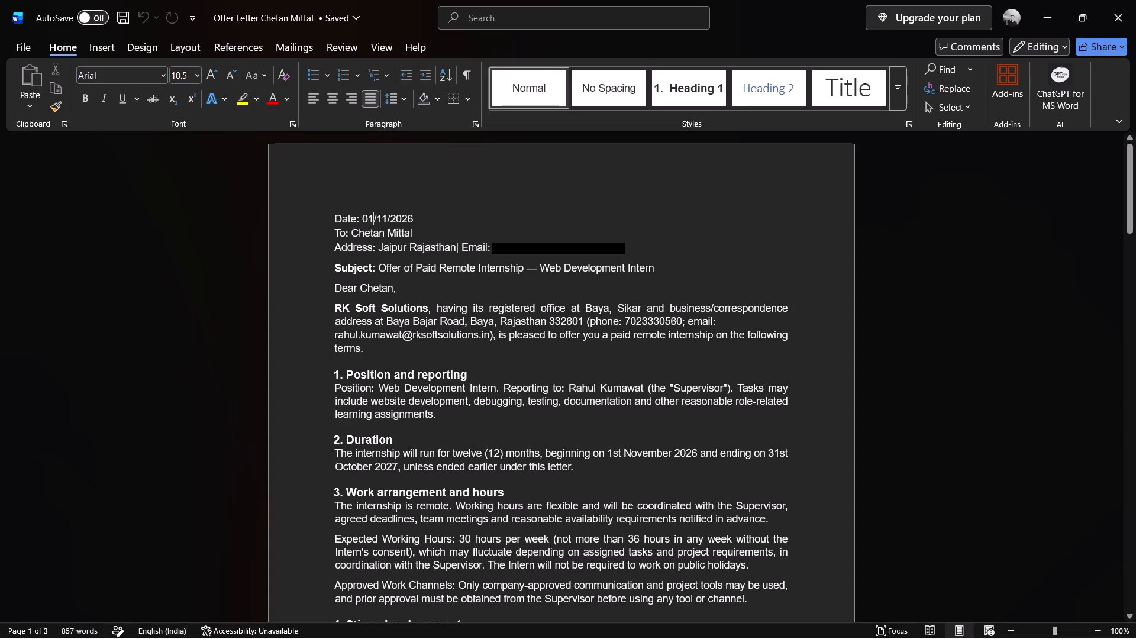
pyautogui.press('BackSpace')
pyautogui.press('BackSpace')
pyautogui.write('30')
pyautogui.press('Right')
pyautogui.press('Right')
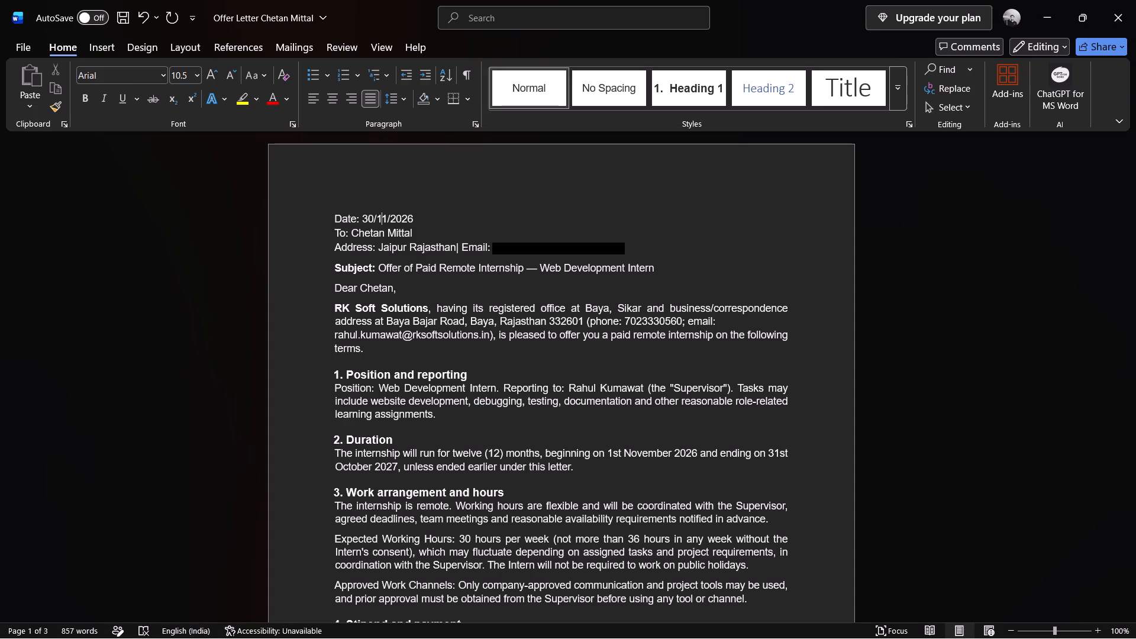
pyautogui.press('Right')
pyautogui.press('BackSpace')
pyautogui.press('0')
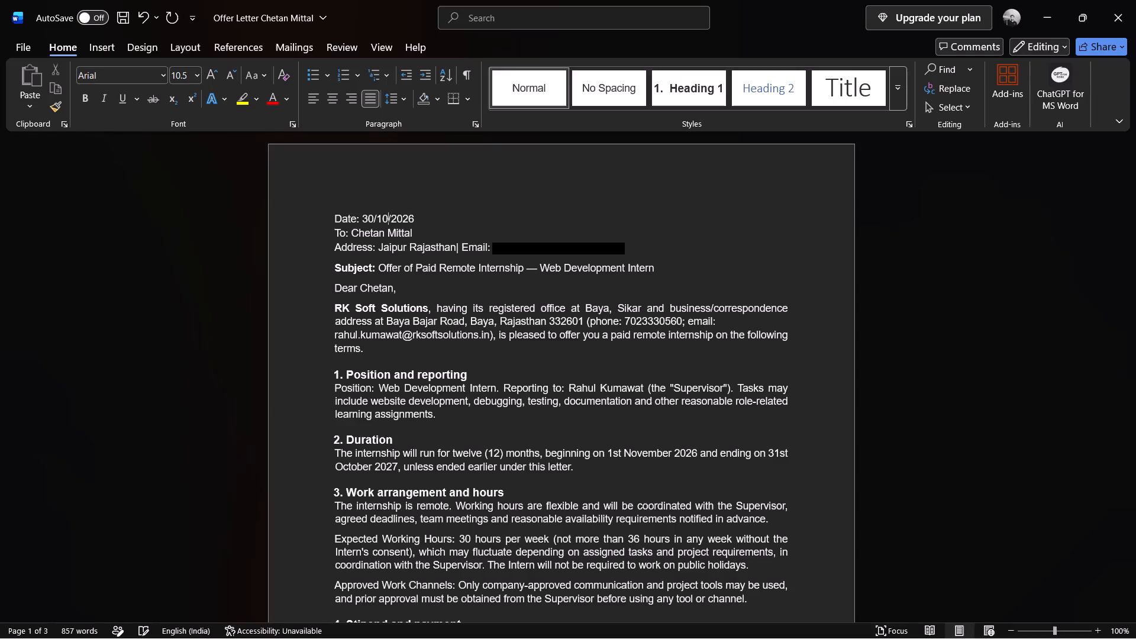
# Push the COMPANY heading below clause 13 onto the last page, directly above its signature details.
pyautogui.scroll(-11, 583, 292)
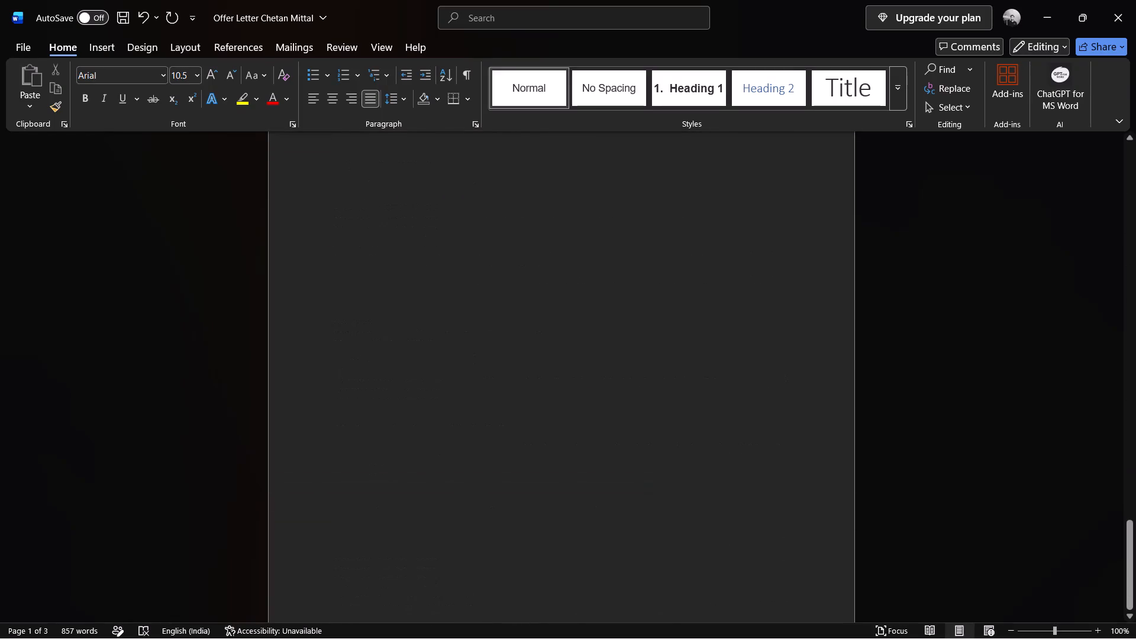
pyautogui.scroll(3, 583, 292)
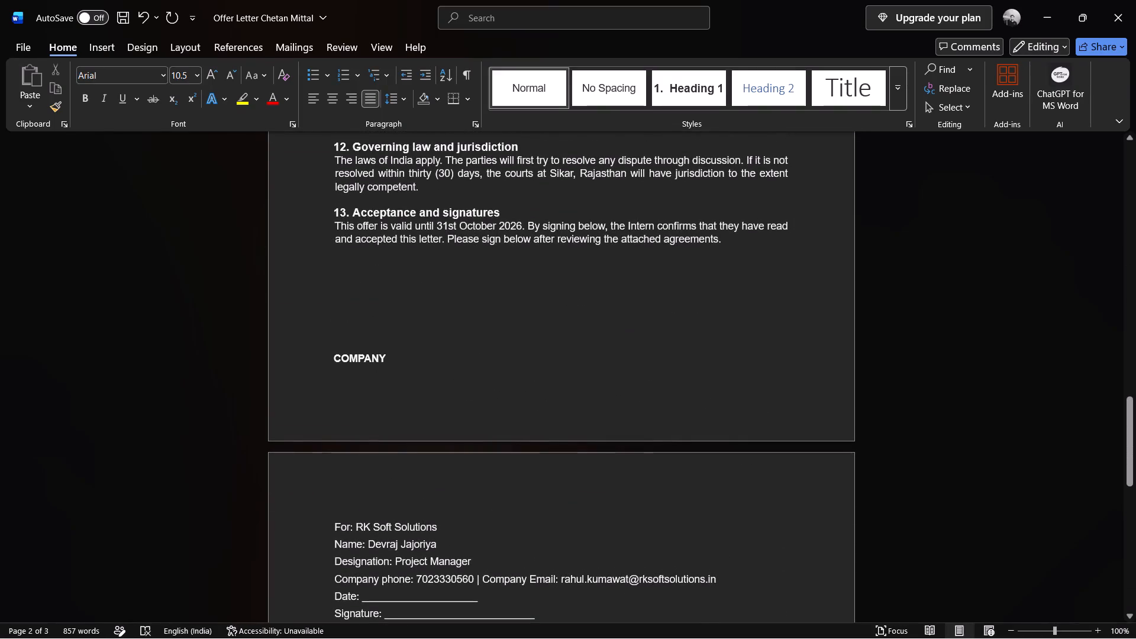
pyautogui.click(335, 357)
pyautogui.press('Return')
# Review the whole letter, from the numbered clauses and opening date lines to the COMPANY signature block.
pyautogui.scroll(2, 398, 241)
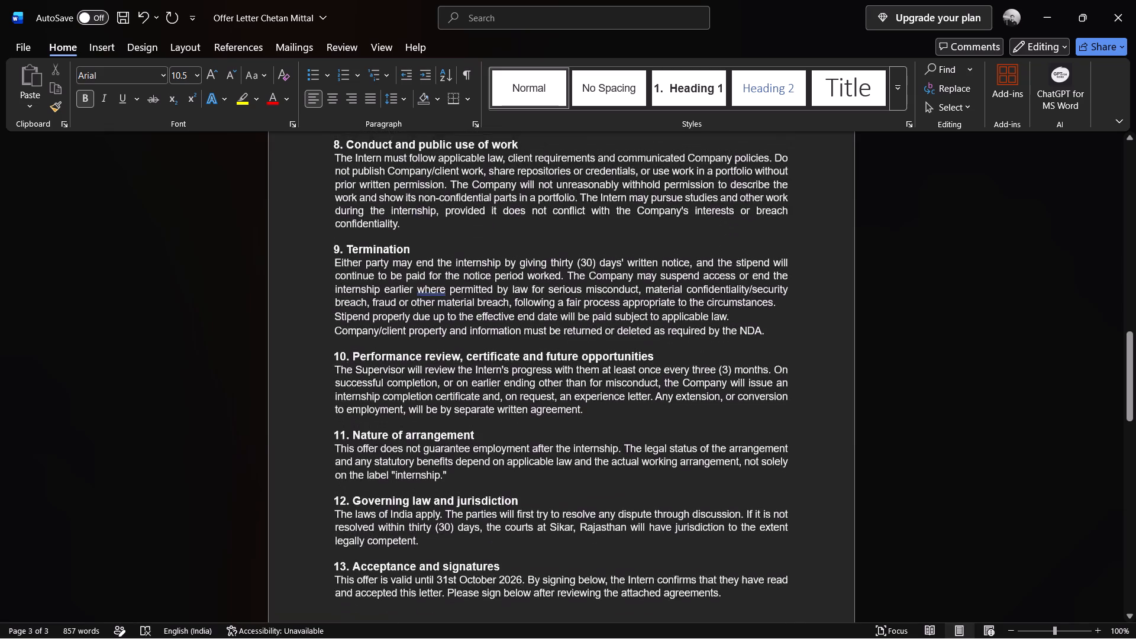
pyautogui.scroll(1, 398, 241)
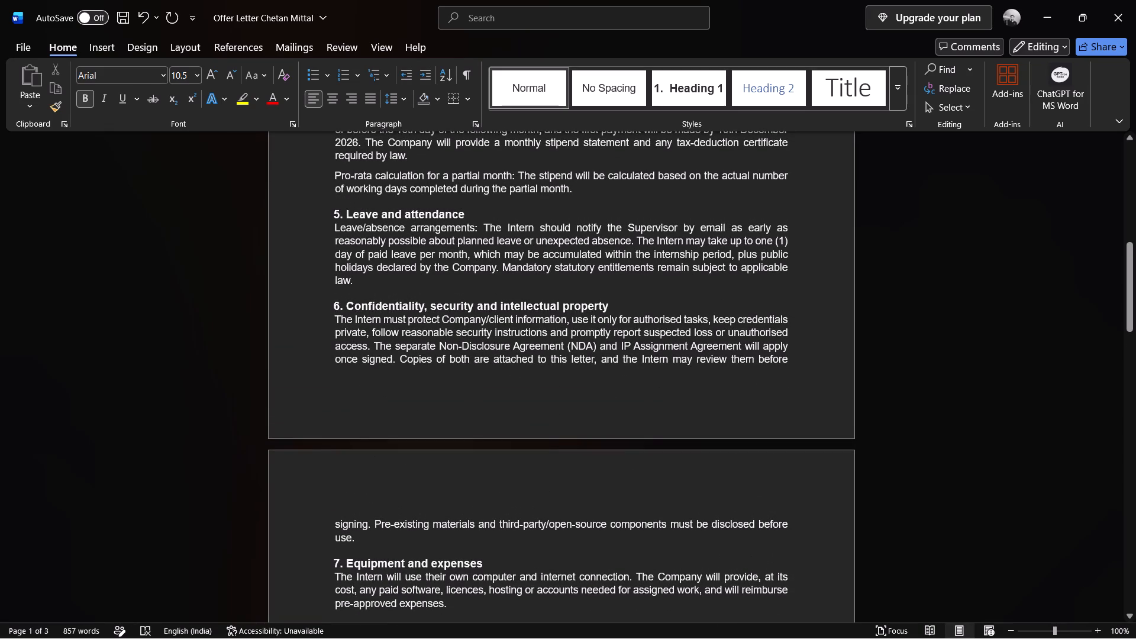
pyautogui.scroll(2, 427, 393)
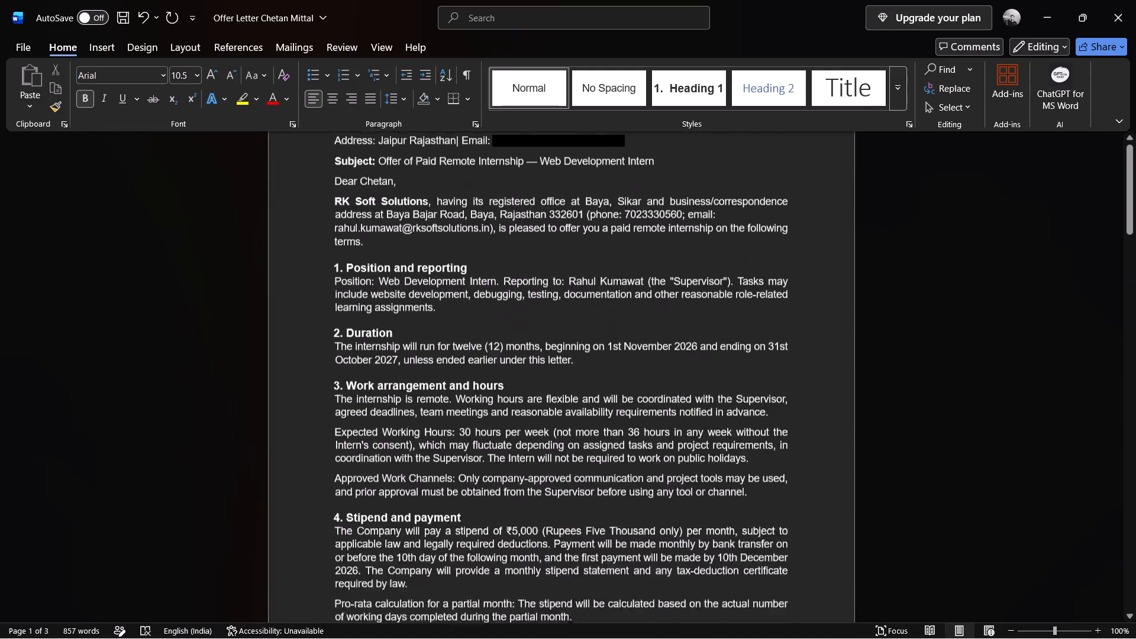
pyautogui.scroll(3, 427, 393)
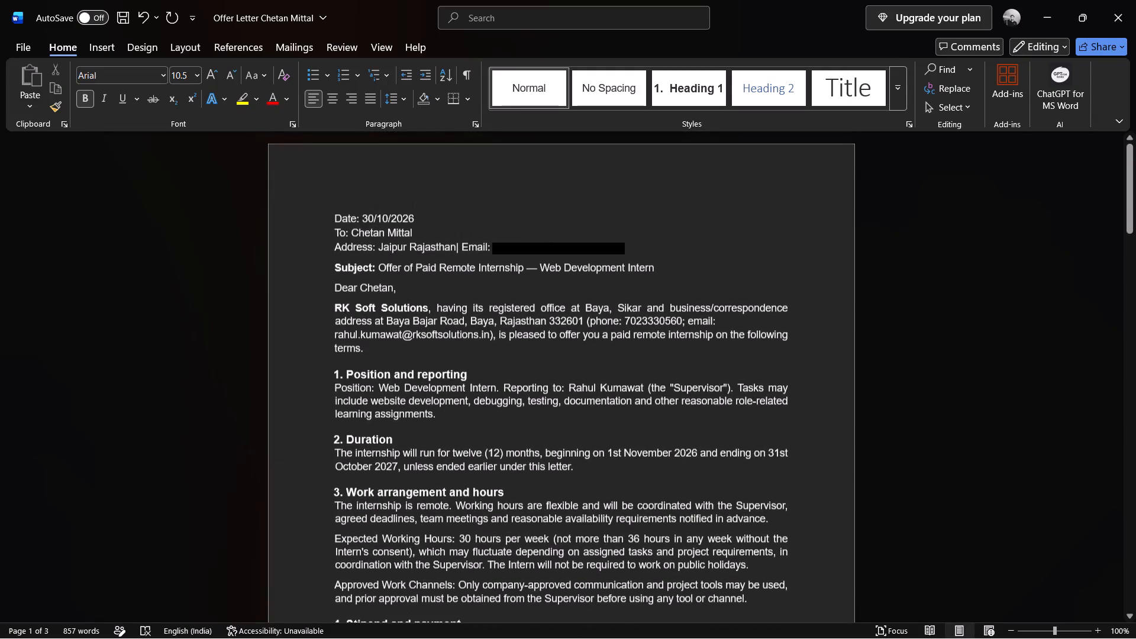
pyautogui.scroll(-3, 427, 393)
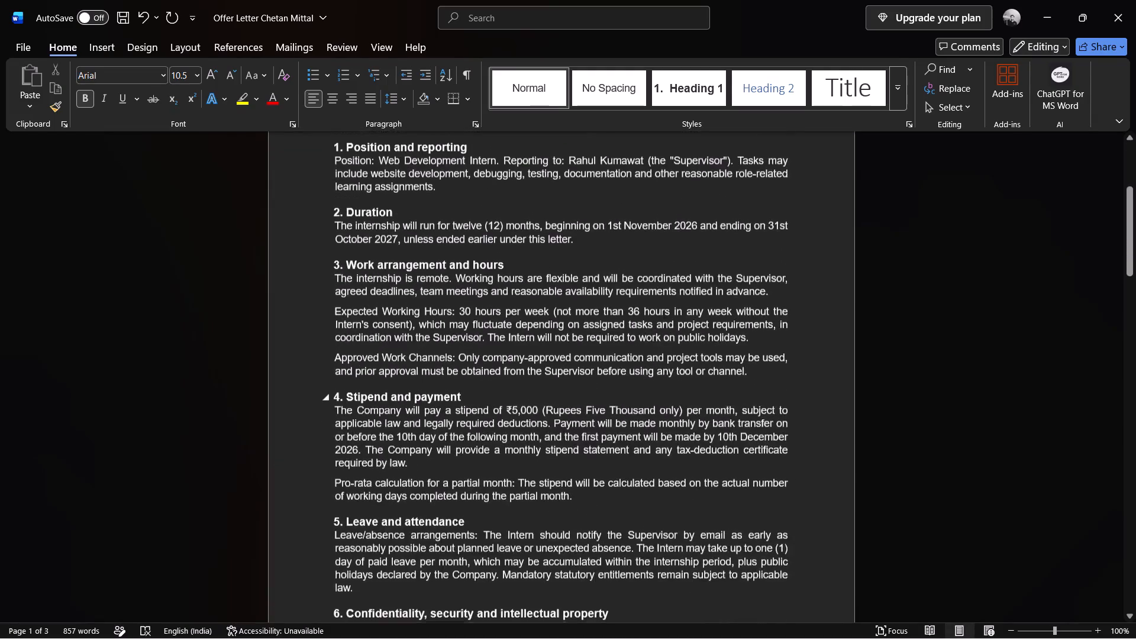
pyautogui.scroll(-8, 427, 393)
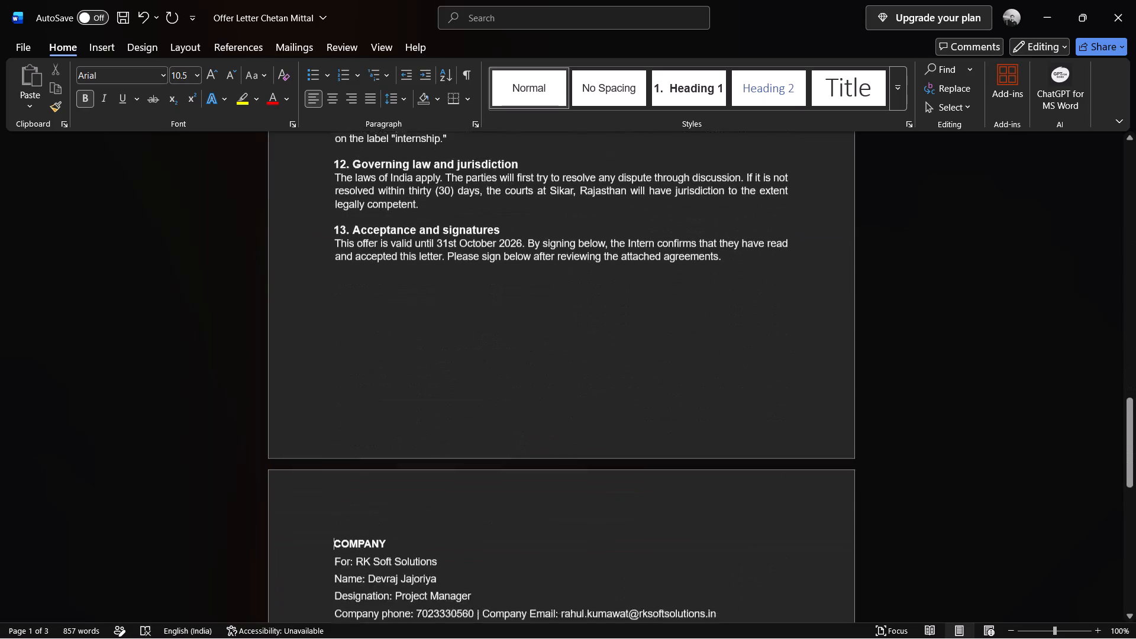
pyautogui.scroll(-2, 427, 393)
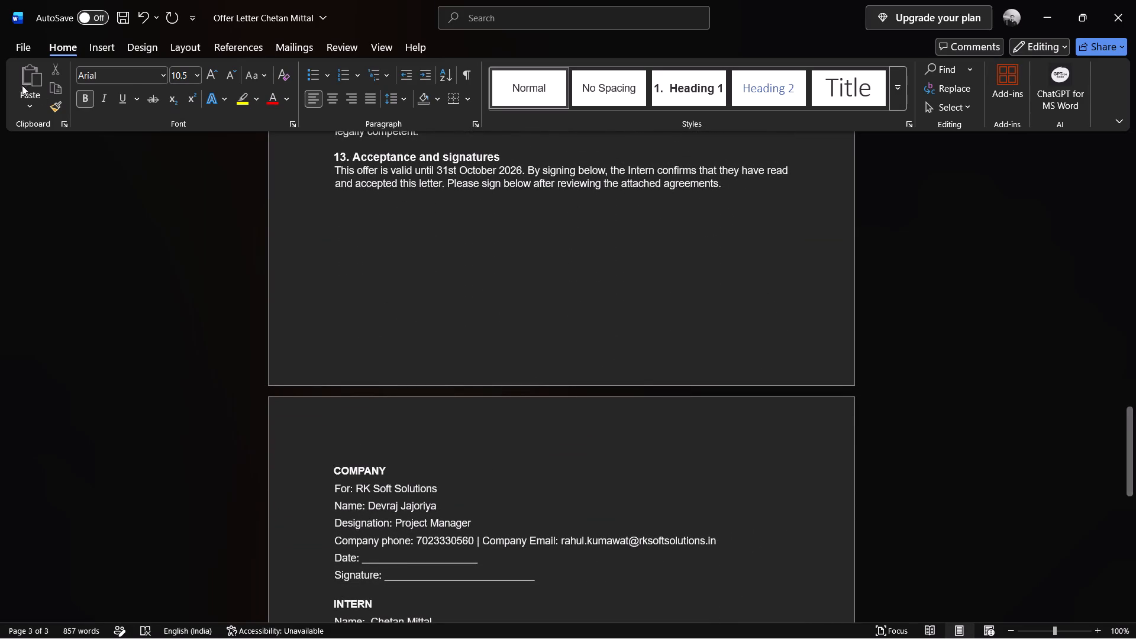
# Save the letter to the Desktop as a Word document, adding 1 to the end of the existing file name.
pyautogui.click(30, 44)
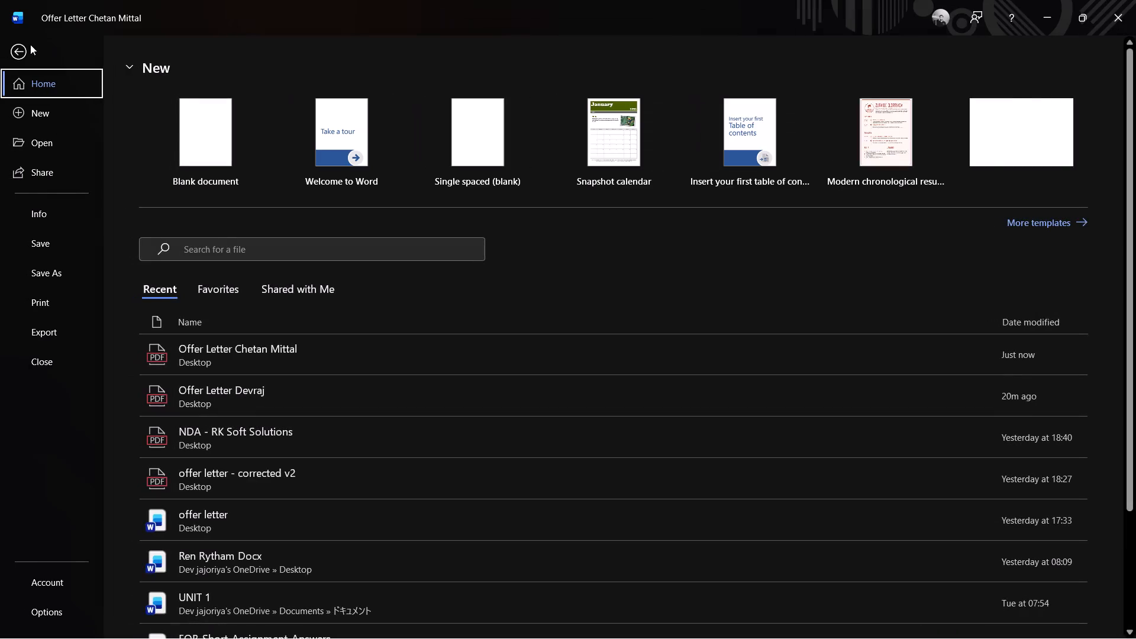
pyautogui.click(51, 266)
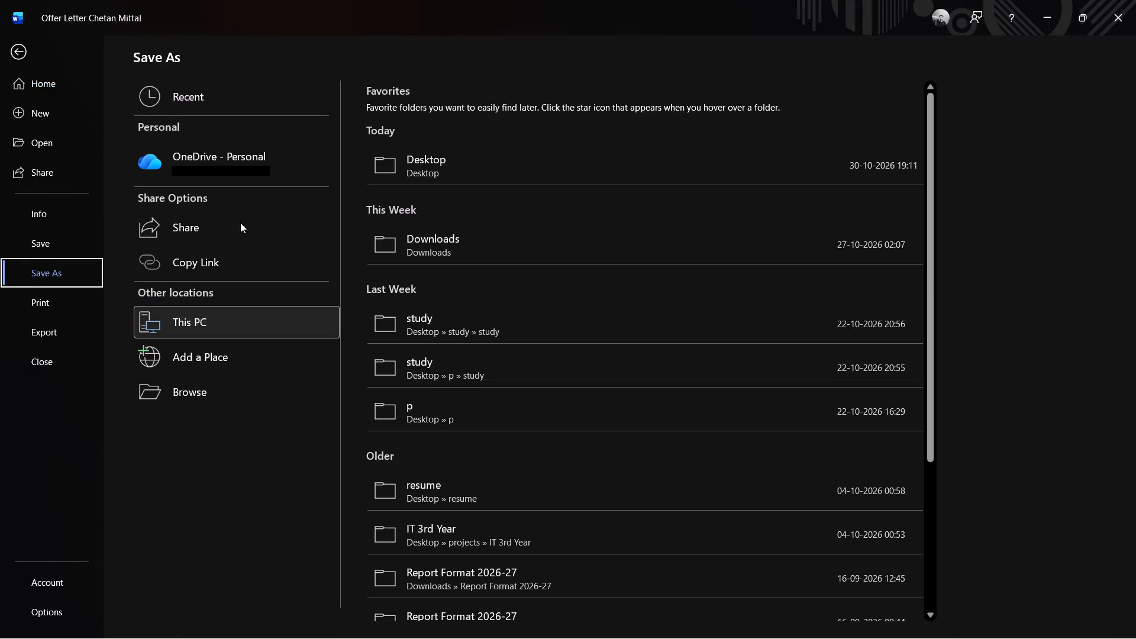
pyautogui.click(435, 177)
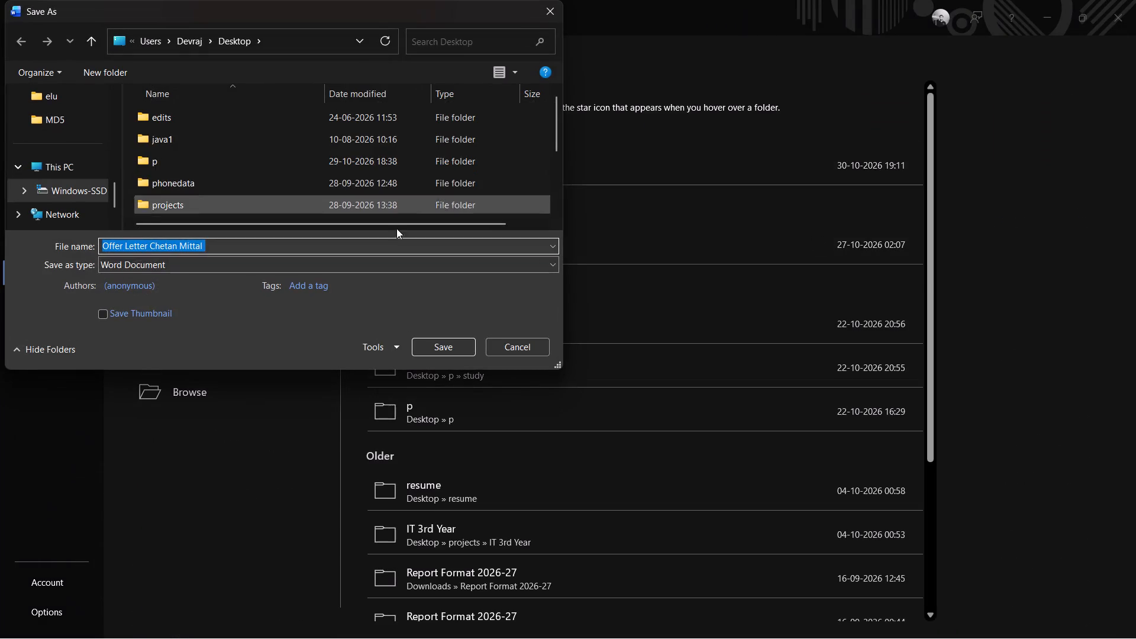
pyautogui.click(274, 243)
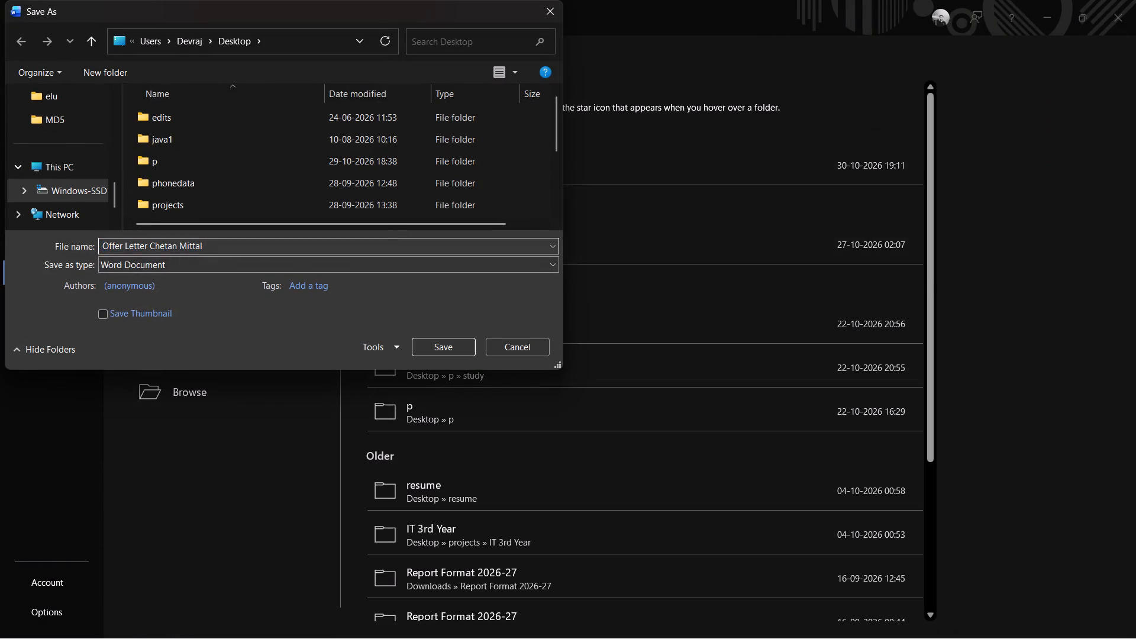
pyautogui.press('1')
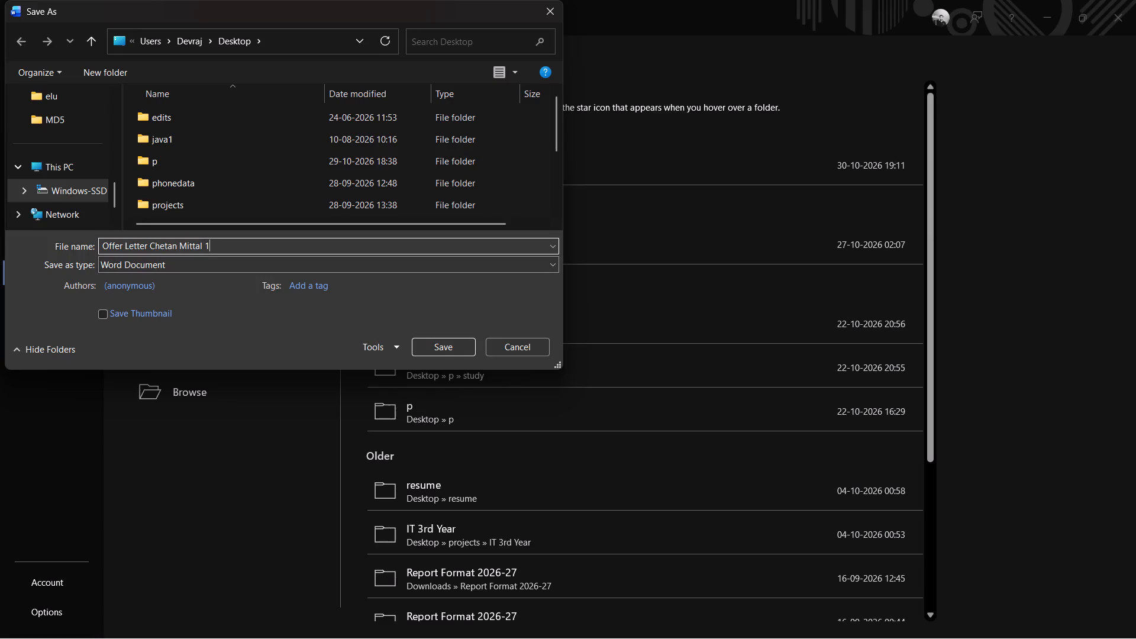
pyautogui.press('Return')
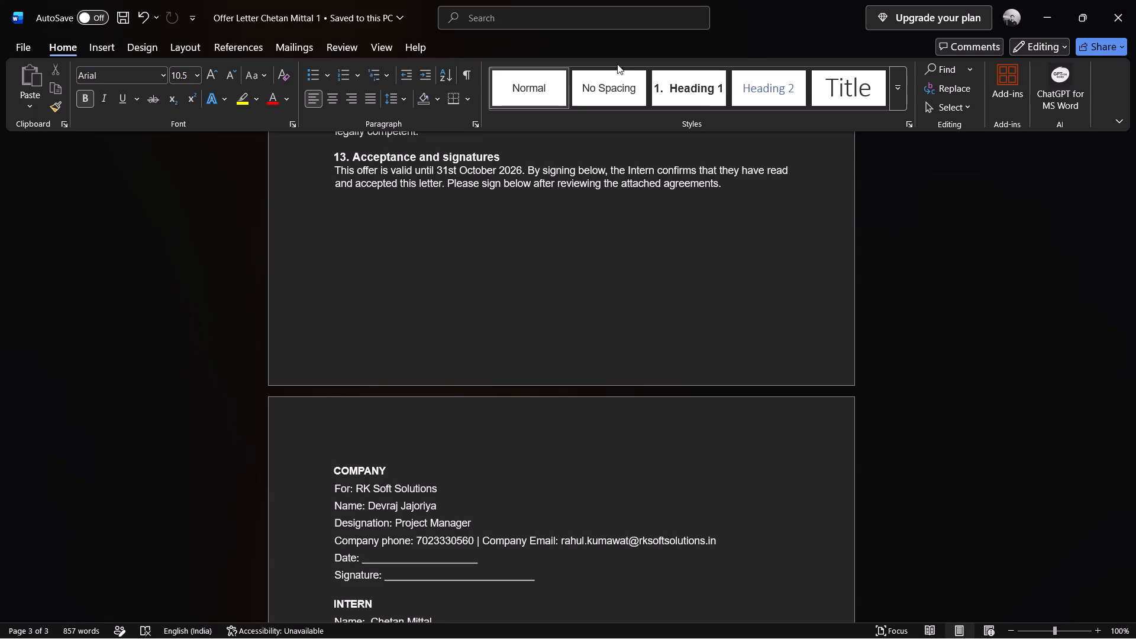
# Save the letter to the Desktop as a PDF under the same name ending in 1, and close the published file's viewer.
pyautogui.click(32, 47)
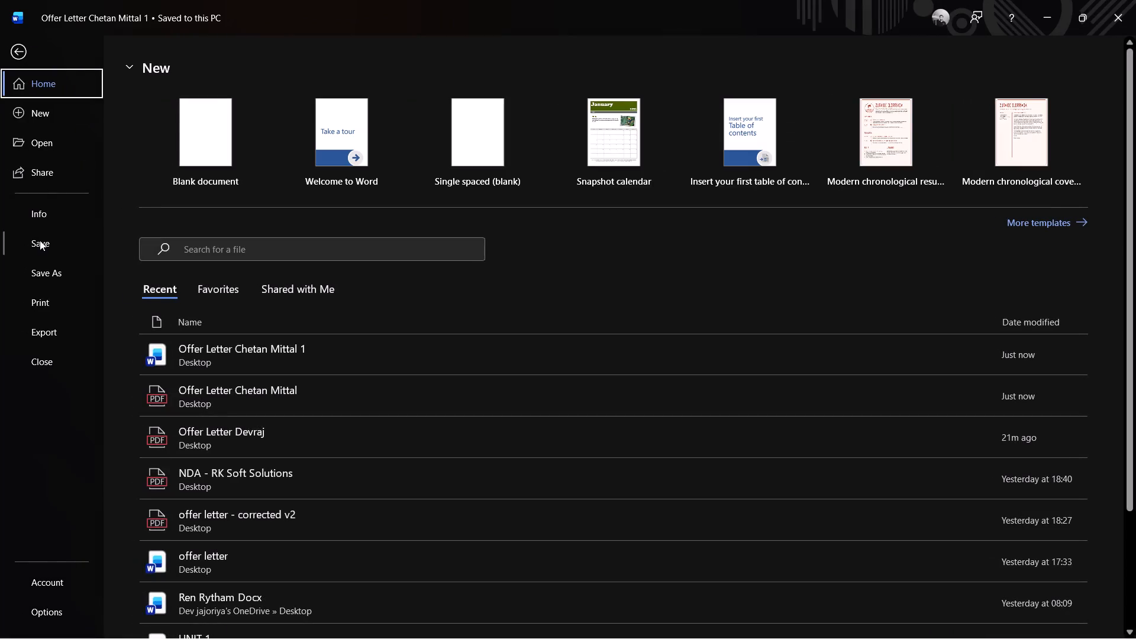
pyautogui.doubleClick(49, 272)
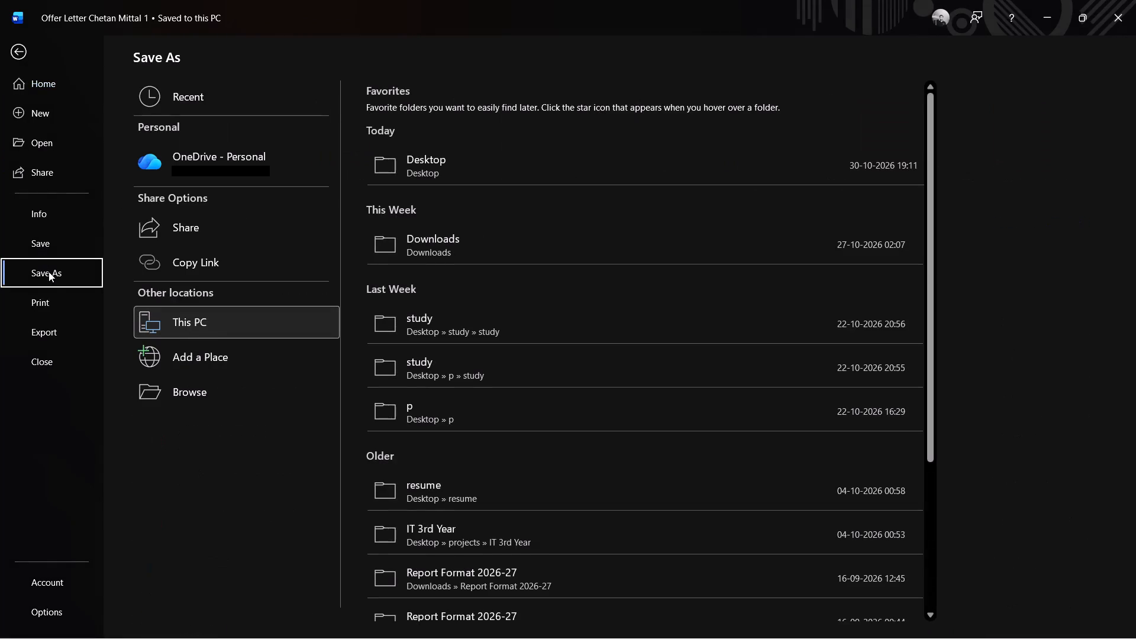
pyautogui.doubleClick(464, 163)
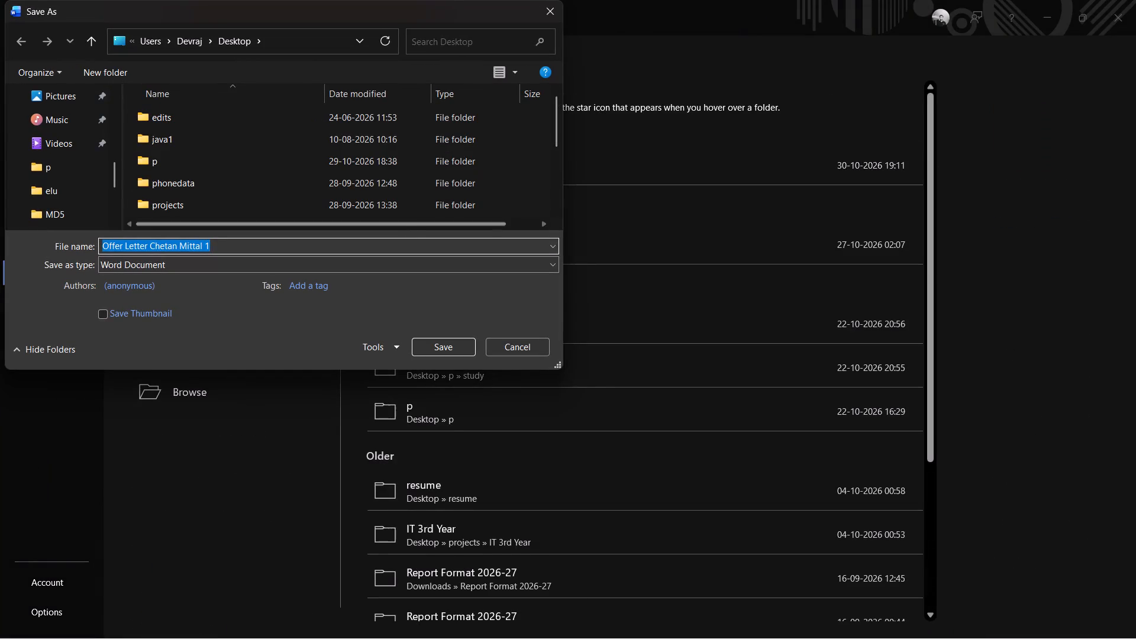
pyautogui.click(541, 264)
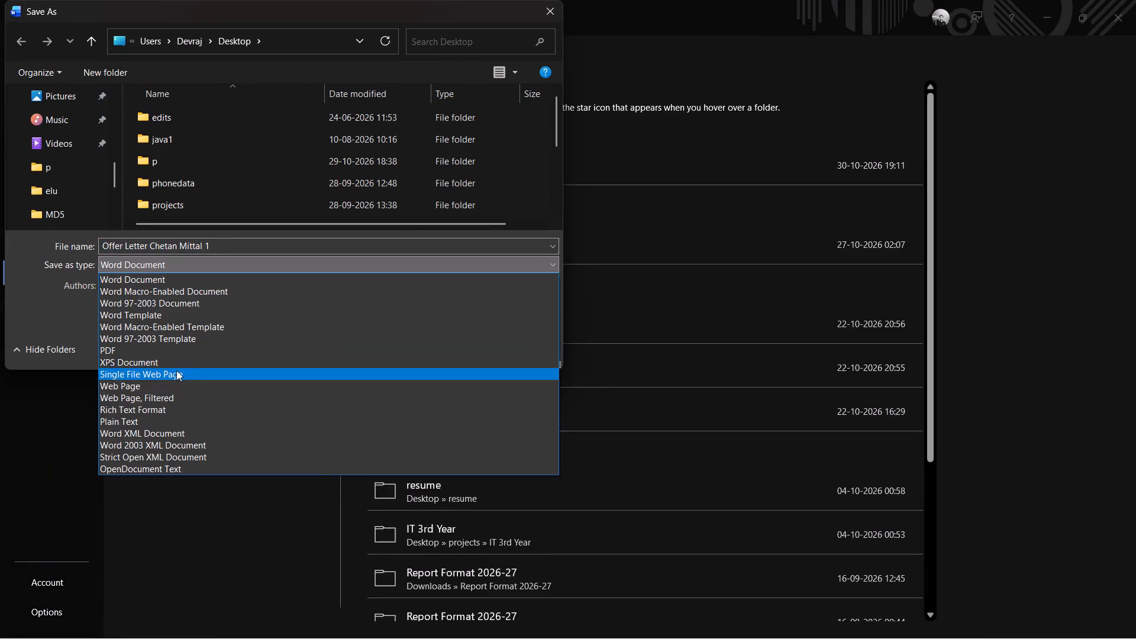
pyautogui.click(157, 350)
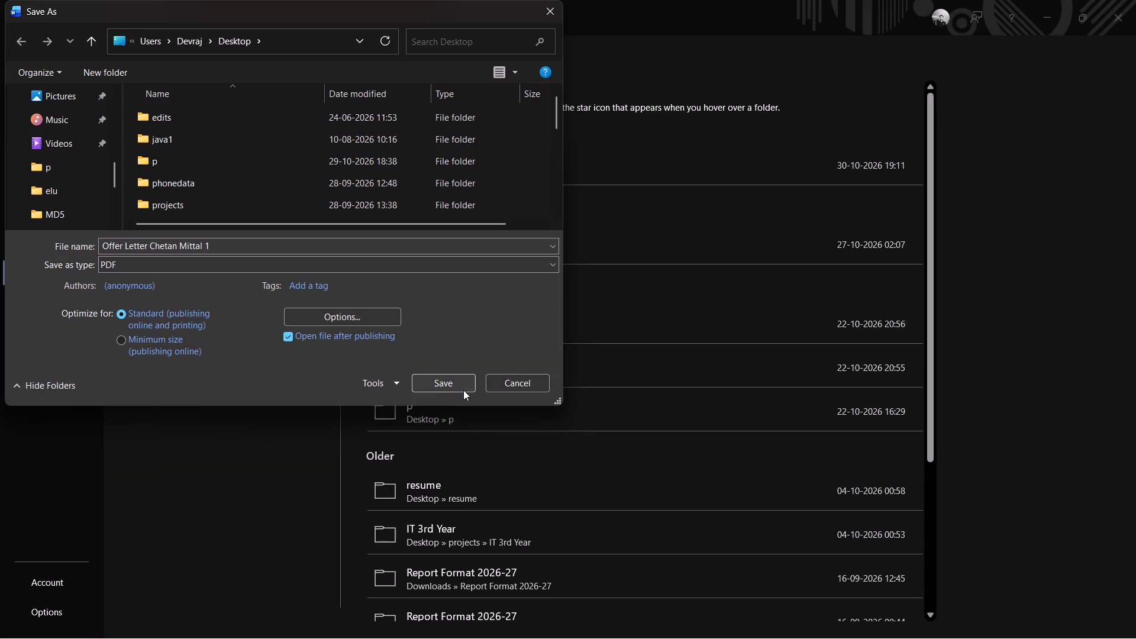
pyautogui.click(463, 385)
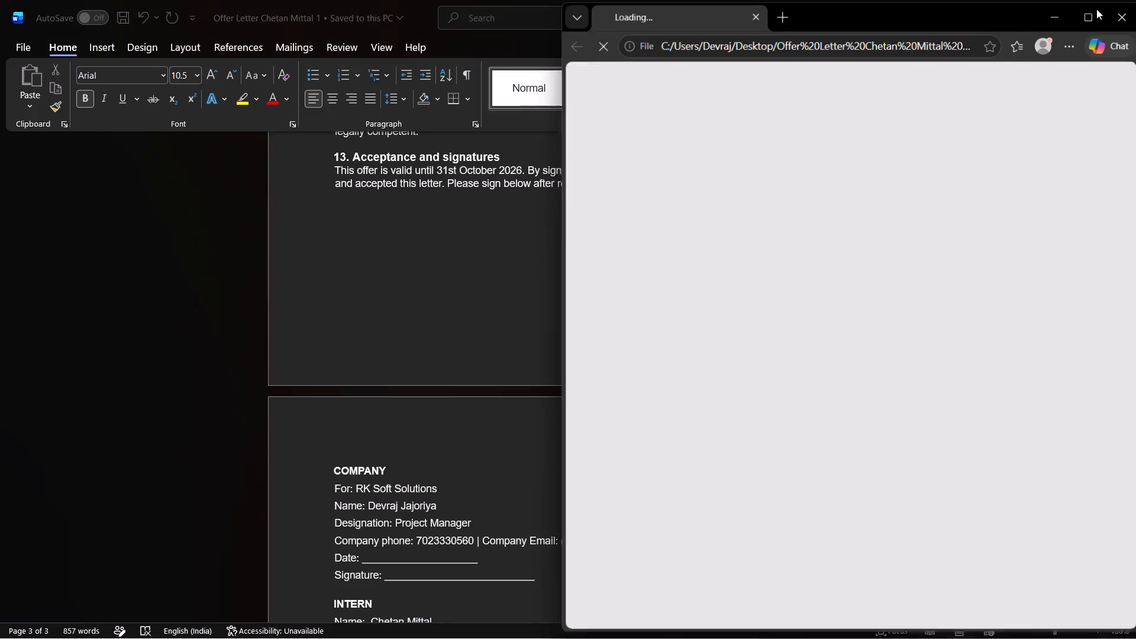
pyautogui.click(1129, 8)
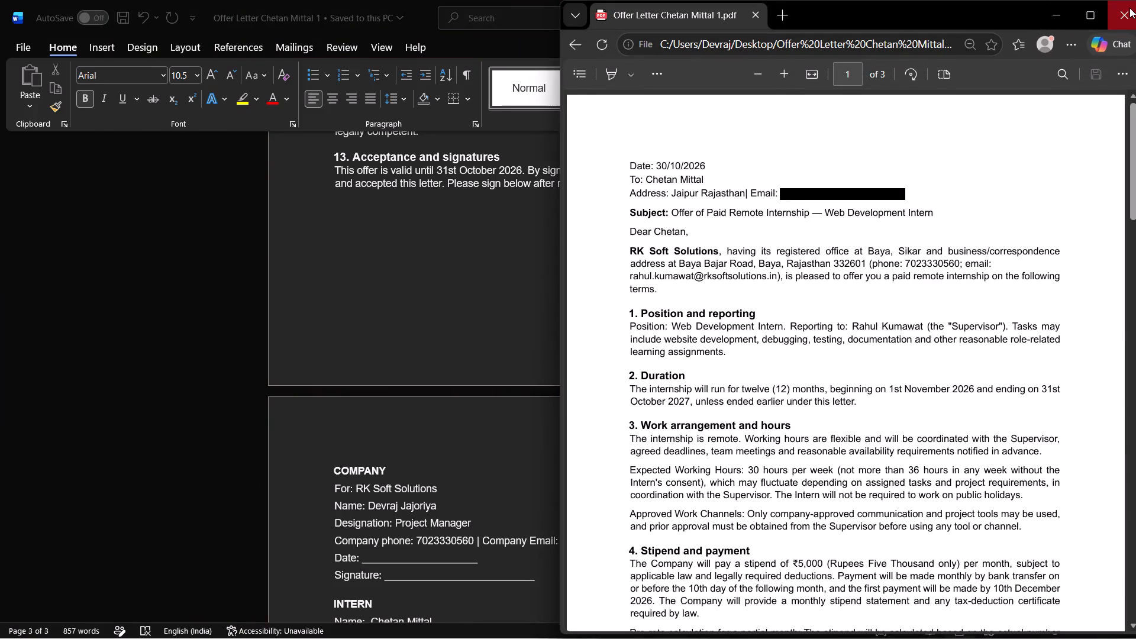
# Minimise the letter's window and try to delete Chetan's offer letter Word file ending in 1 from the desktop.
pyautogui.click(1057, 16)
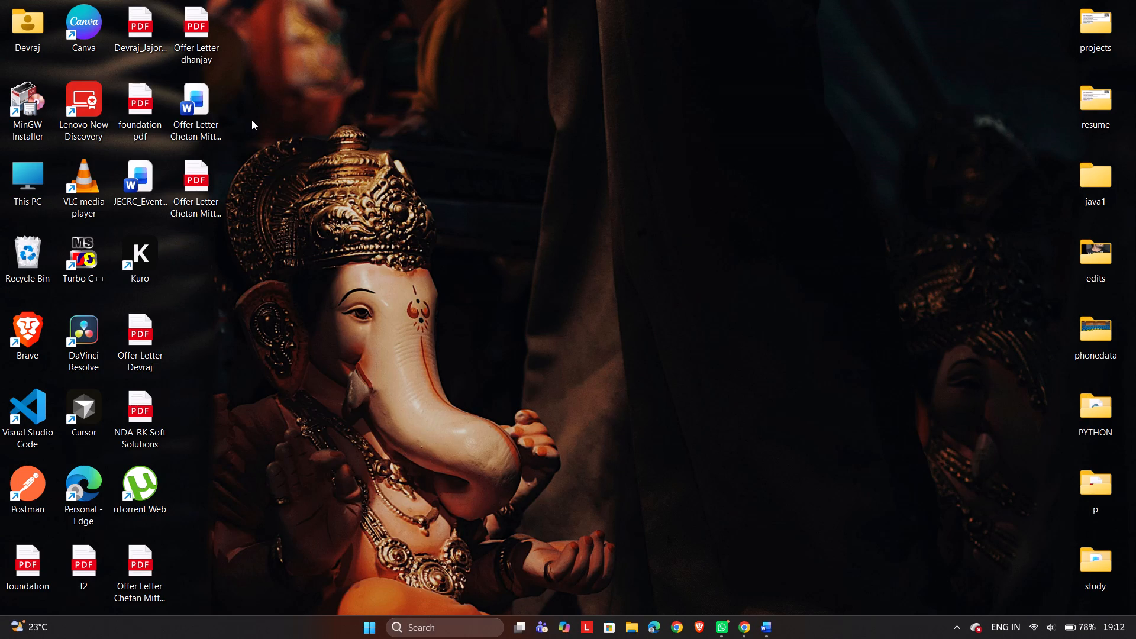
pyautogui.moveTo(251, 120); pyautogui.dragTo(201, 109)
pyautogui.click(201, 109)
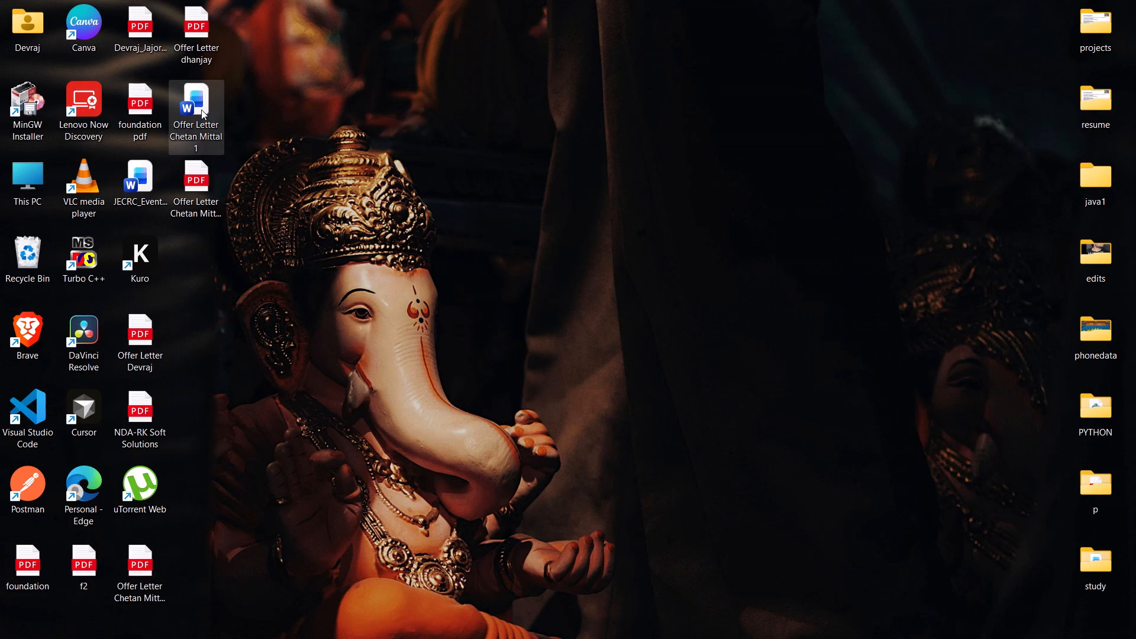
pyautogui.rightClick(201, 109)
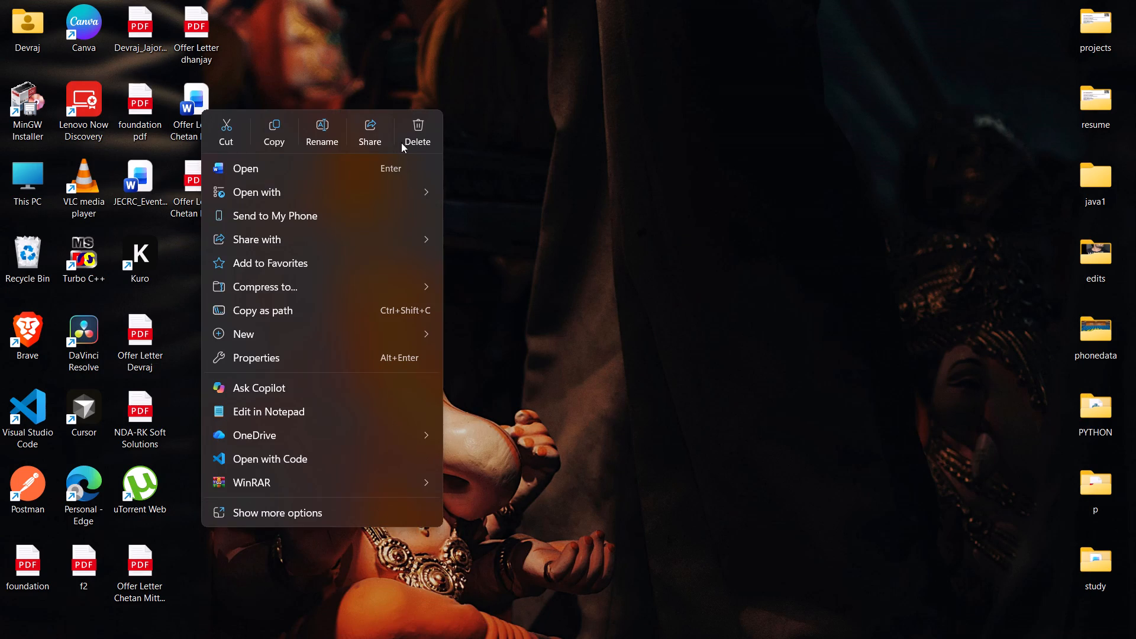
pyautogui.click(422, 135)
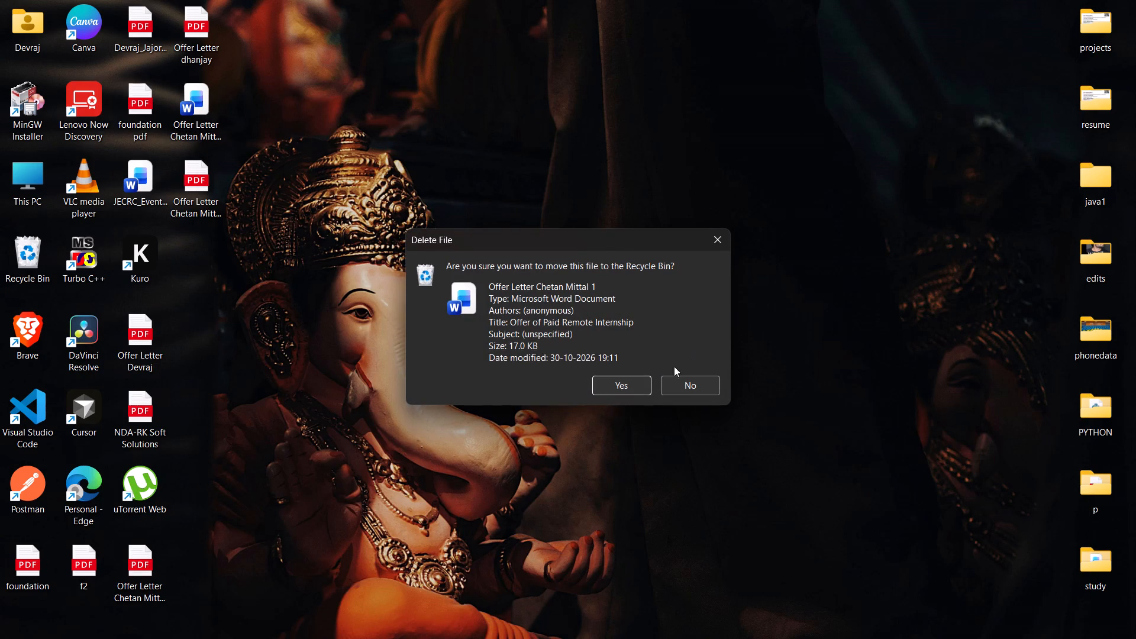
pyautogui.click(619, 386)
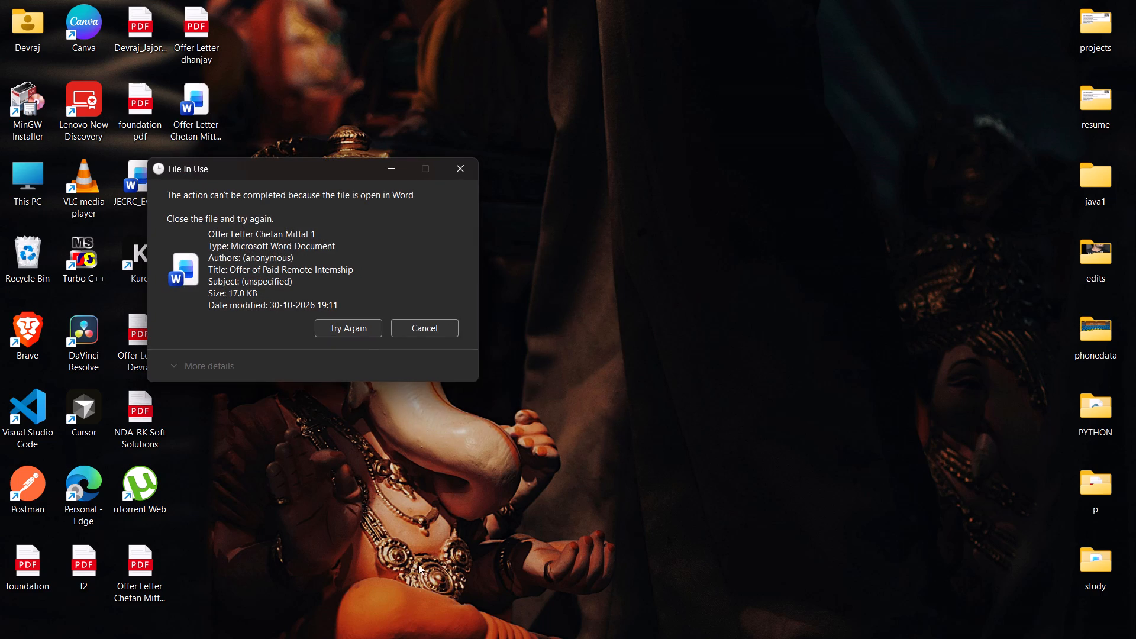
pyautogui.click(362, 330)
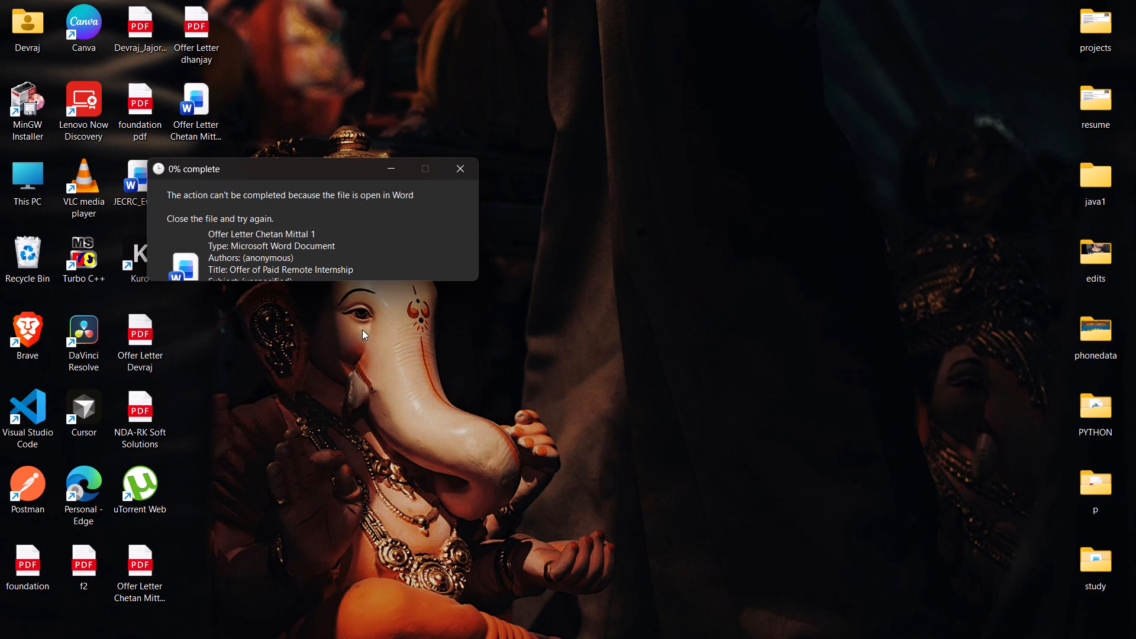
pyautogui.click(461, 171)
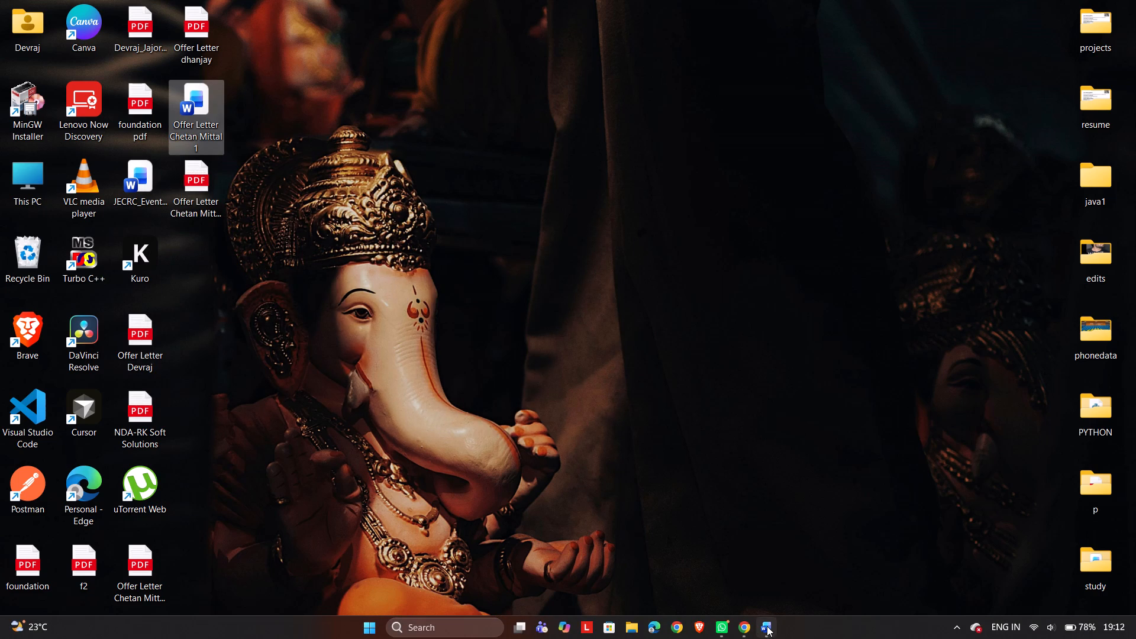
# Close the letter in Word and move Chetan's offer letter Word file ending in 1 from the desktop to the Recycle Bin.
pyautogui.click(767, 626)
pyautogui.click(1122, 14)
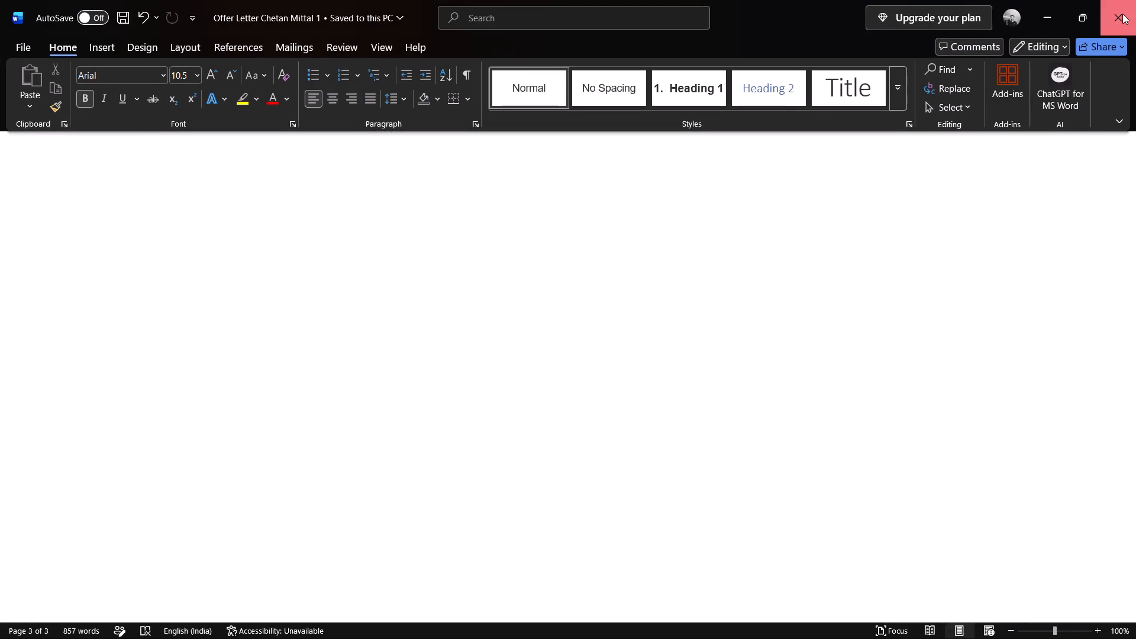
pyautogui.moveTo(241, 121); pyautogui.dragTo(177, 123)
pyautogui.rightClick(177, 123)
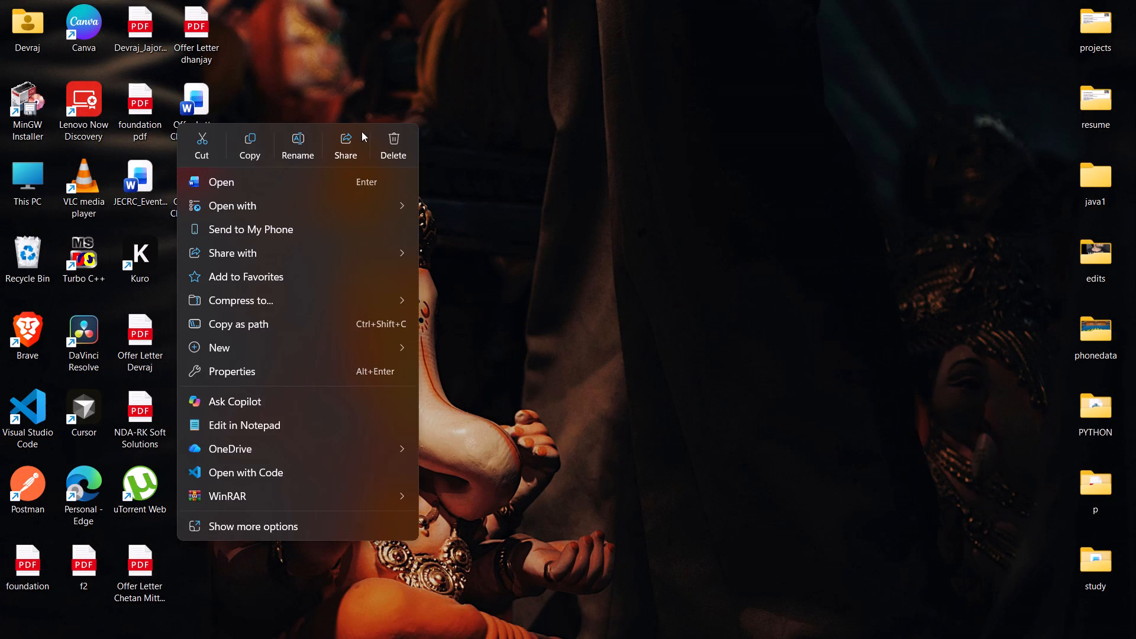
pyautogui.click(397, 144)
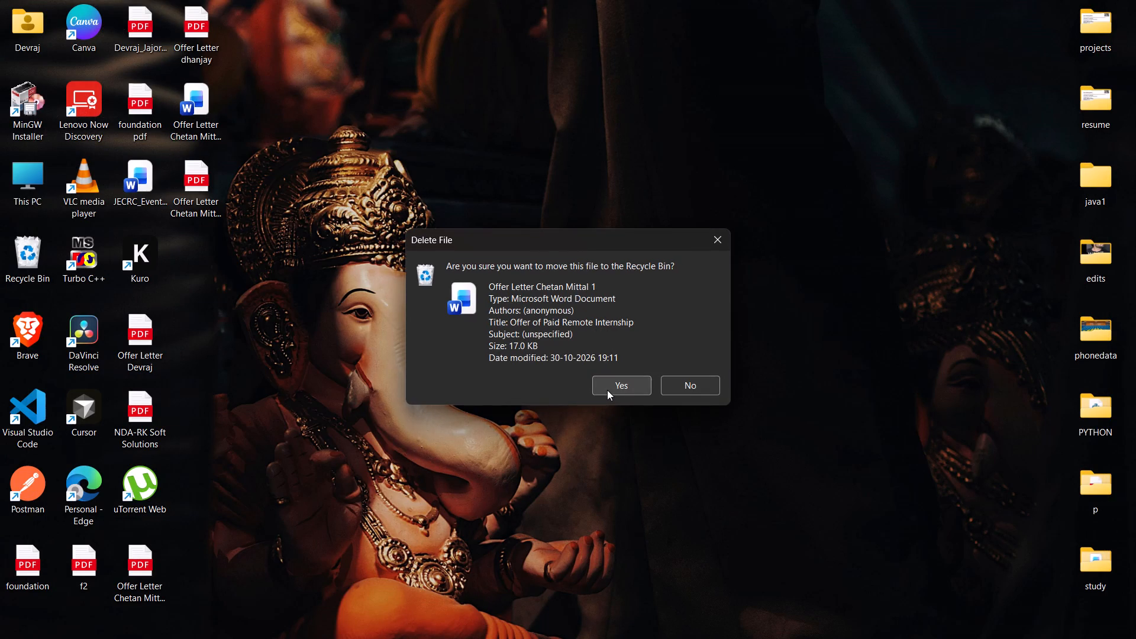
pyautogui.click(607, 390)
# Delete the other PDF of Chetan's offer letter, below uTorrent Web, from the desktop, keeping the PDF ending in 1.
pyautogui.moveTo(227, 576); pyautogui.dragTo(169, 583)
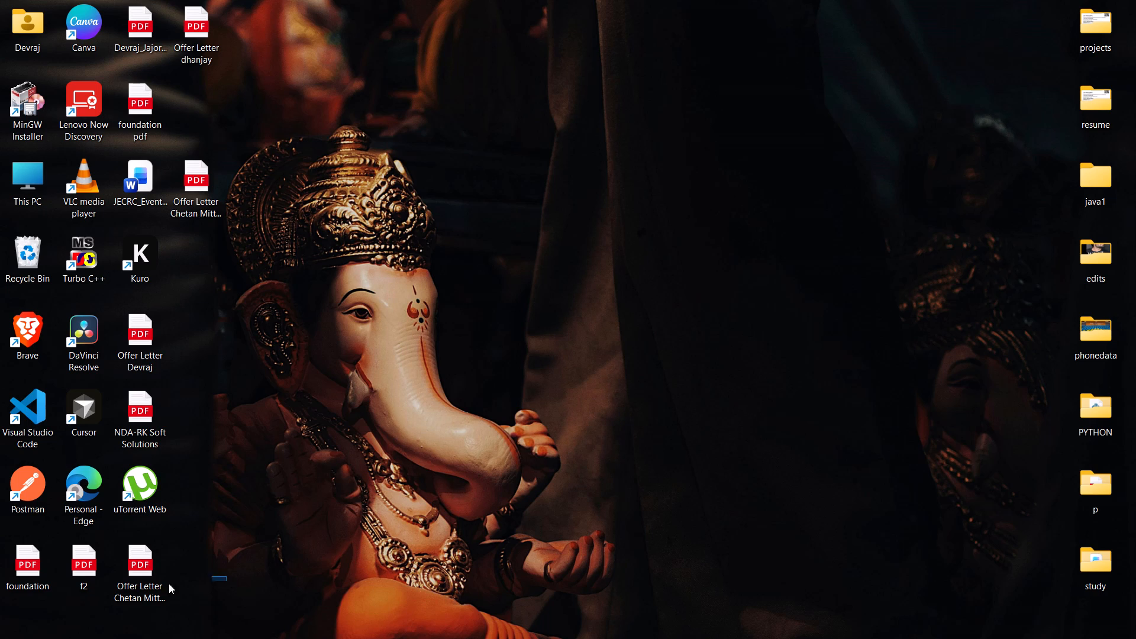
pyautogui.moveTo(169, 583); pyautogui.dragTo(120, 563)
pyautogui.rightClick(120, 563)
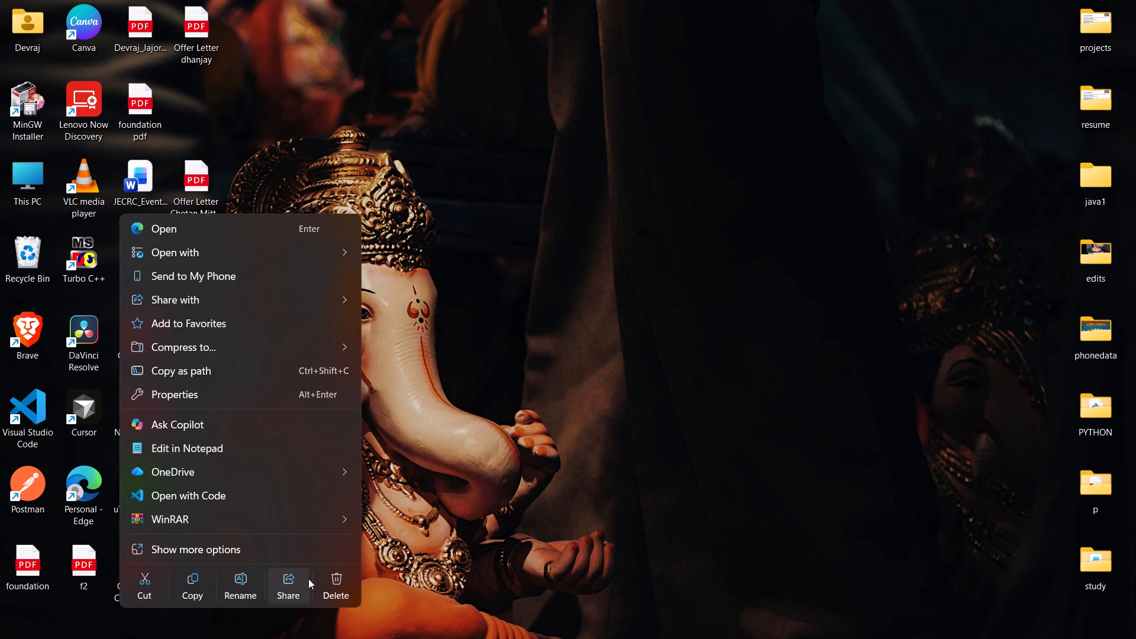
pyautogui.click(327, 585)
pyautogui.click(617, 369)
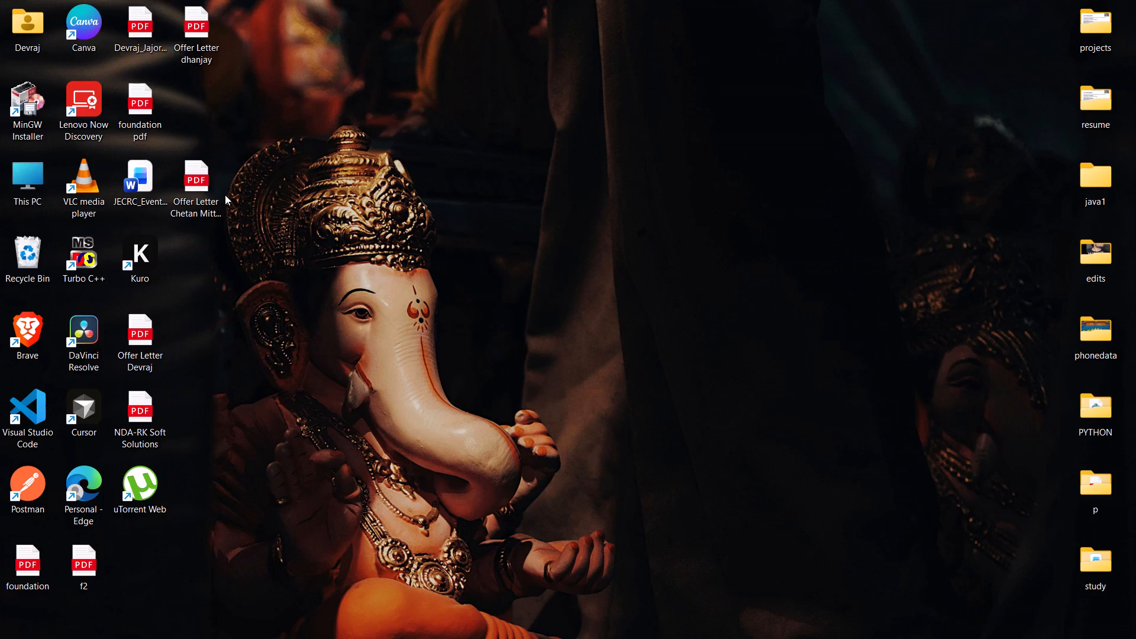
# Open Chetan's offer letter PDF ending in 1 to check it, and close the viewer.
pyautogui.doubleClick(200, 176)
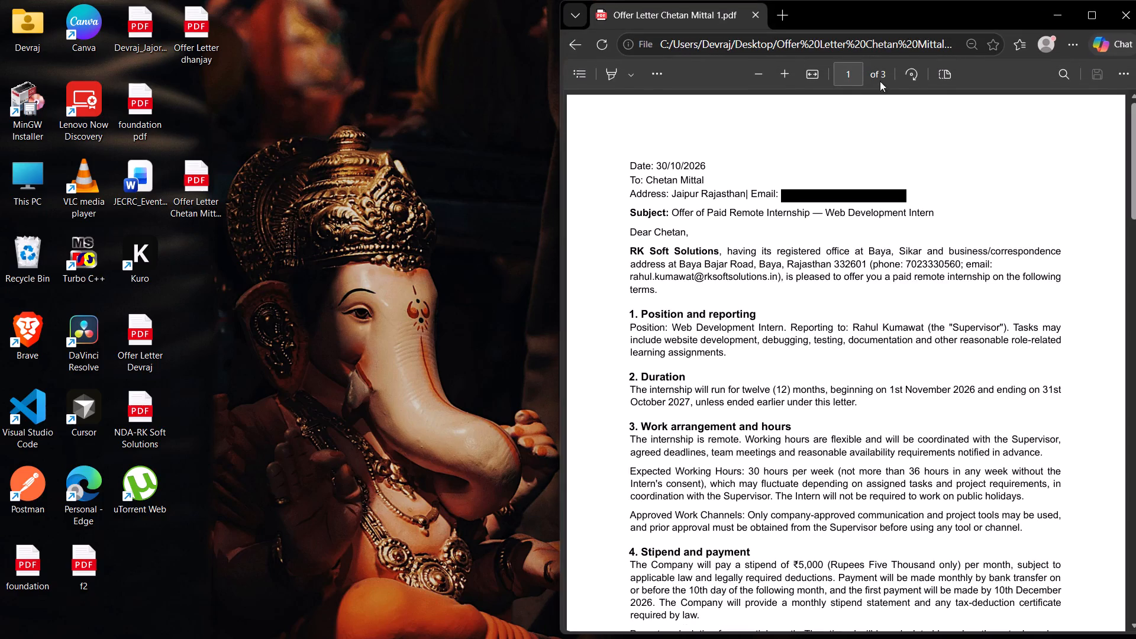
pyautogui.click(1127, 12)
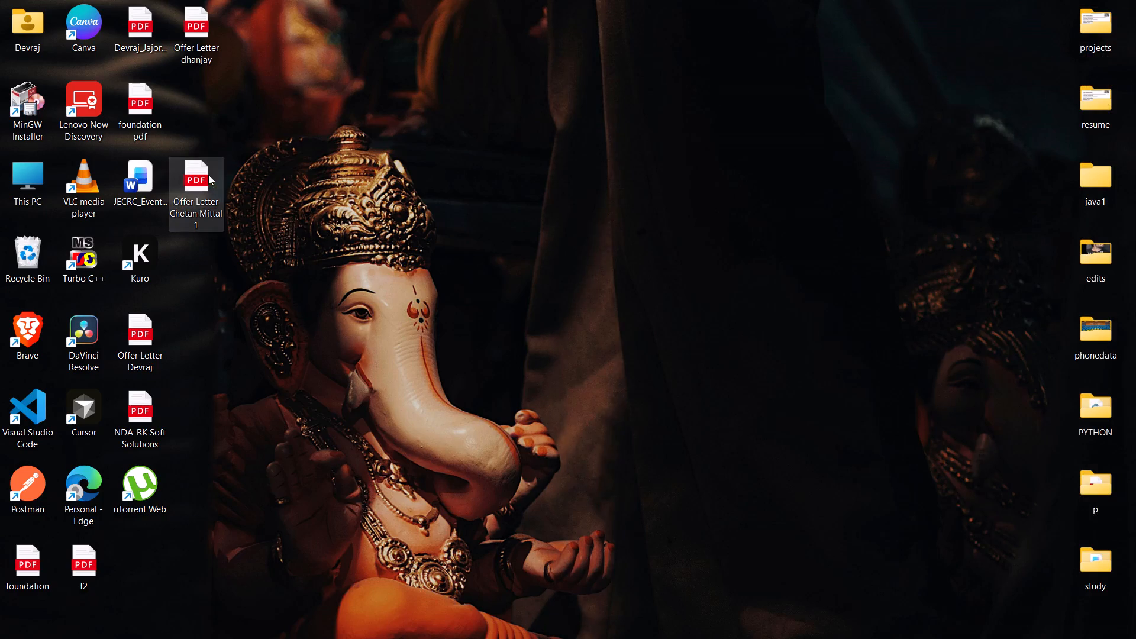
# Open Chetan's offer letter PDF ending in 1 from the desktop with Word instead of the default viewer.
pyautogui.rightClick(205, 183)
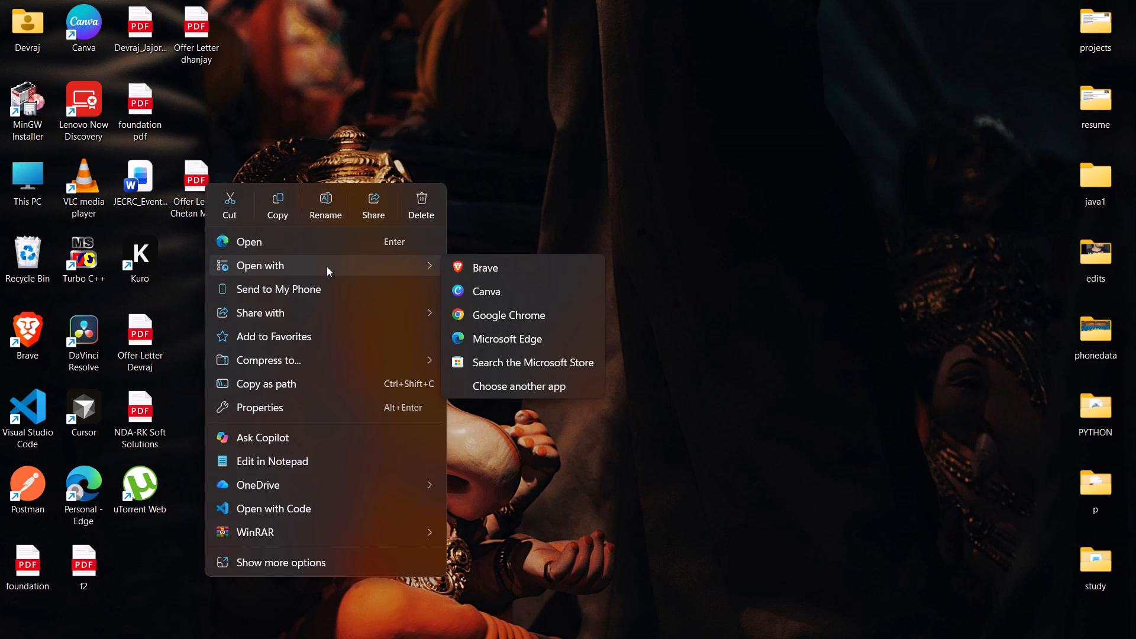
pyautogui.click(476, 388)
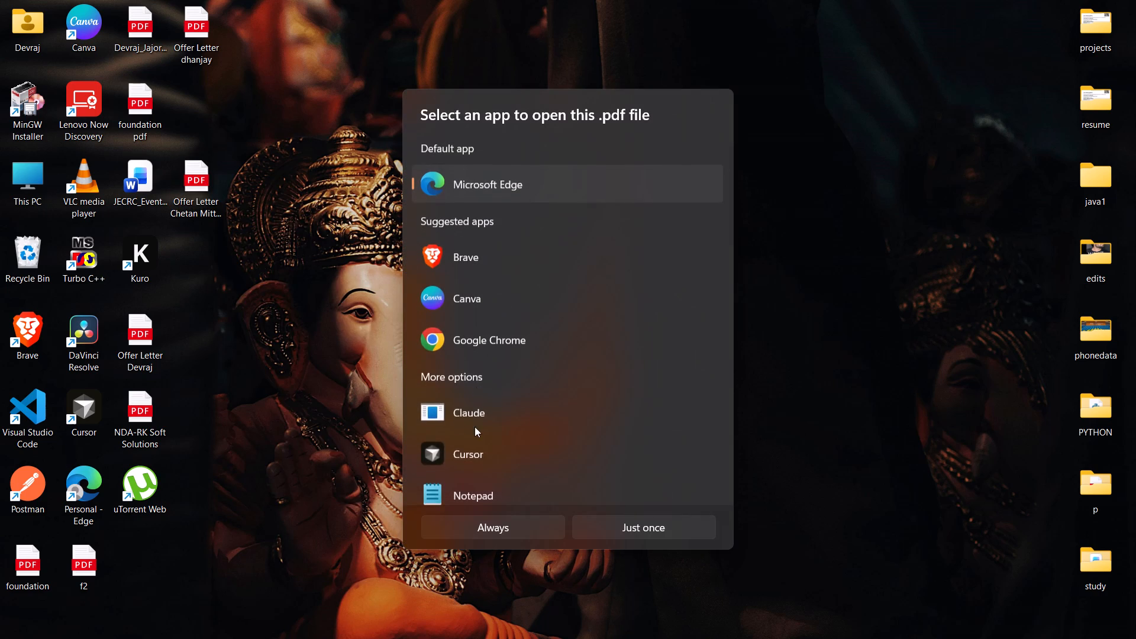
pyautogui.scroll(-3, 470, 450)
pyautogui.doubleClick(470, 450)
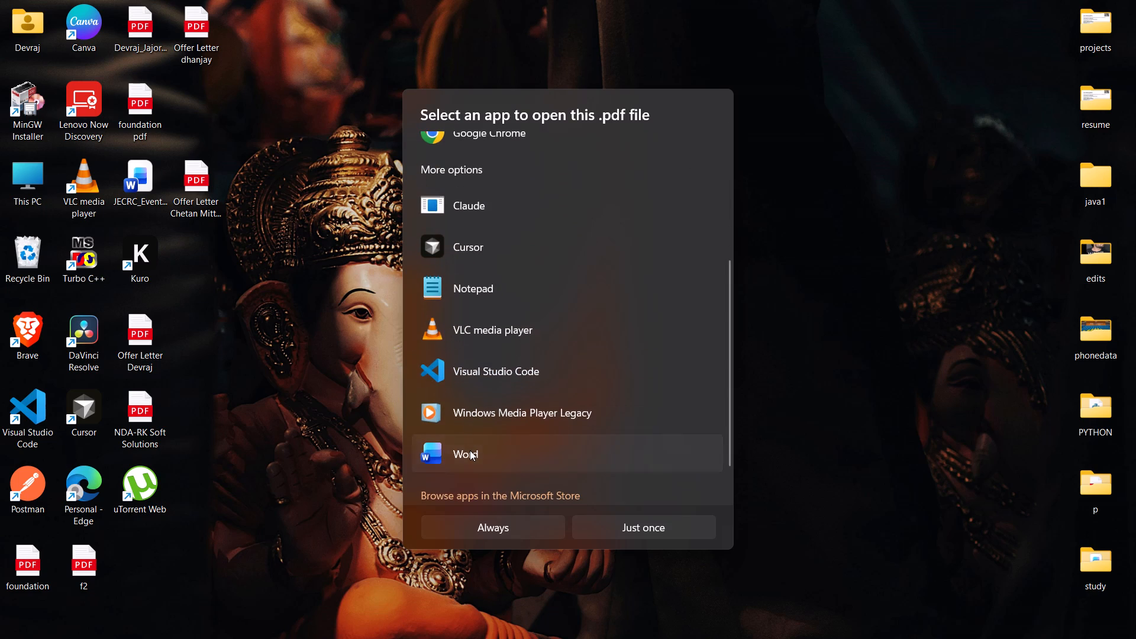
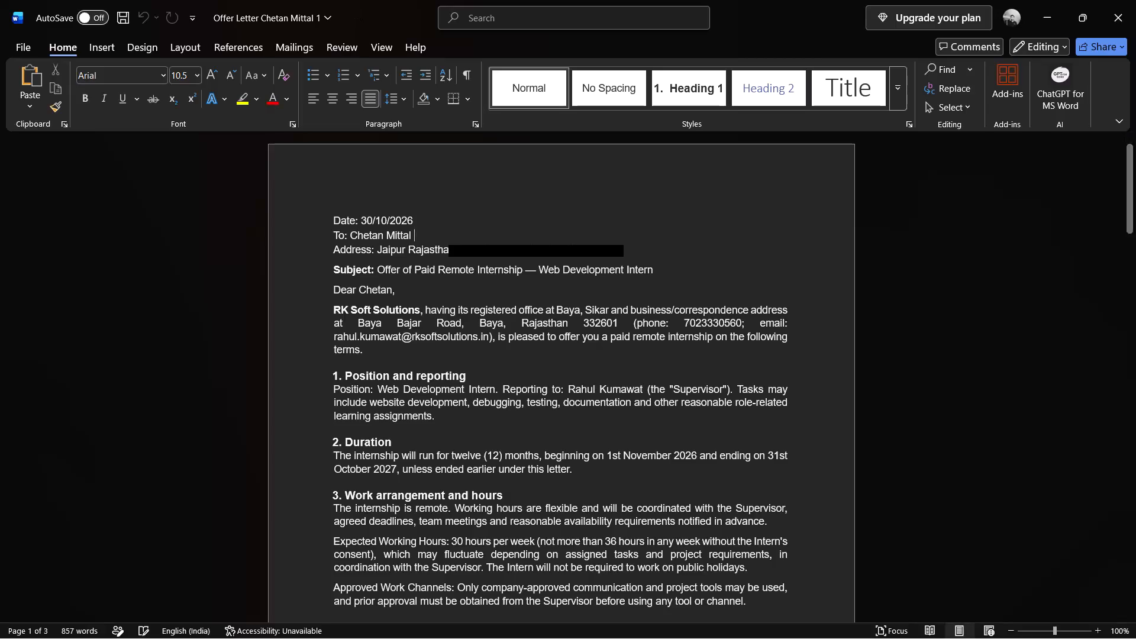
# Replace the recipient's name on the To line with the copied name of the new intern, Gaurav.
pyautogui.press('BackSpace')
pyautogui.press('BackSpace')
pyautogui.press('BackSpace')
pyautogui.press('BackSpace')
pyautogui.press('BackSpace')
pyautogui.press('BackSpace')
pyautogui.press('BackSpace')
pyautogui.press('BackSpace')
pyautogui.press('BackSpace')
pyautogui.press('BackSpace')
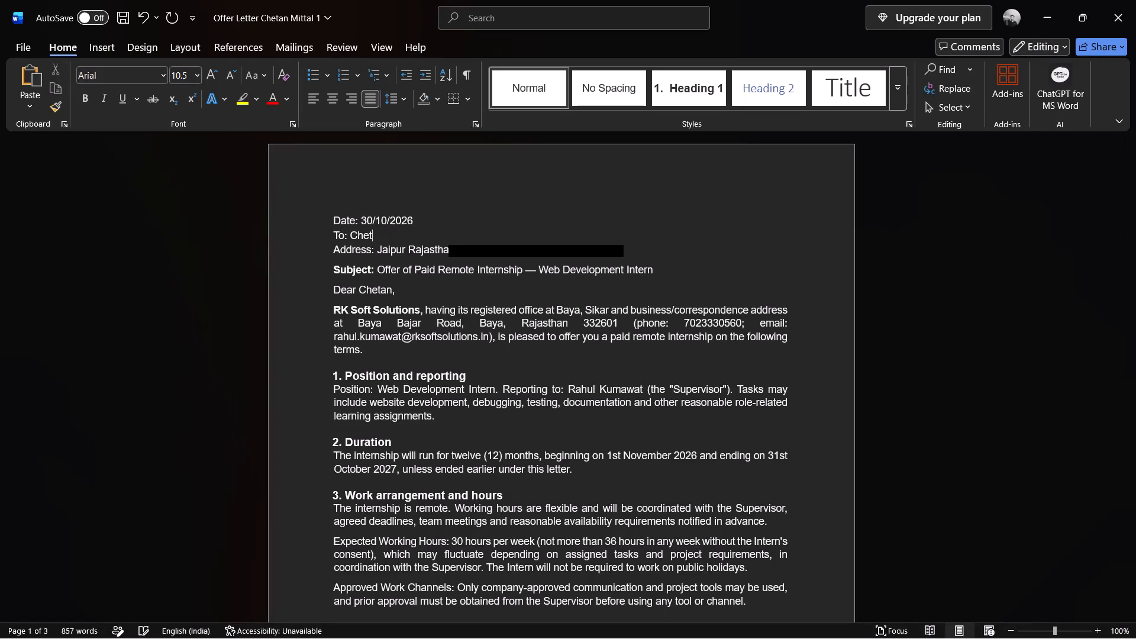
pyautogui.press('BackSpace')
pyautogui.press('BackSpace')
pyautogui.press('BackSpace')
pyautogui.press('BackSpace')
pyautogui.hotkey('ctrl', 'v')
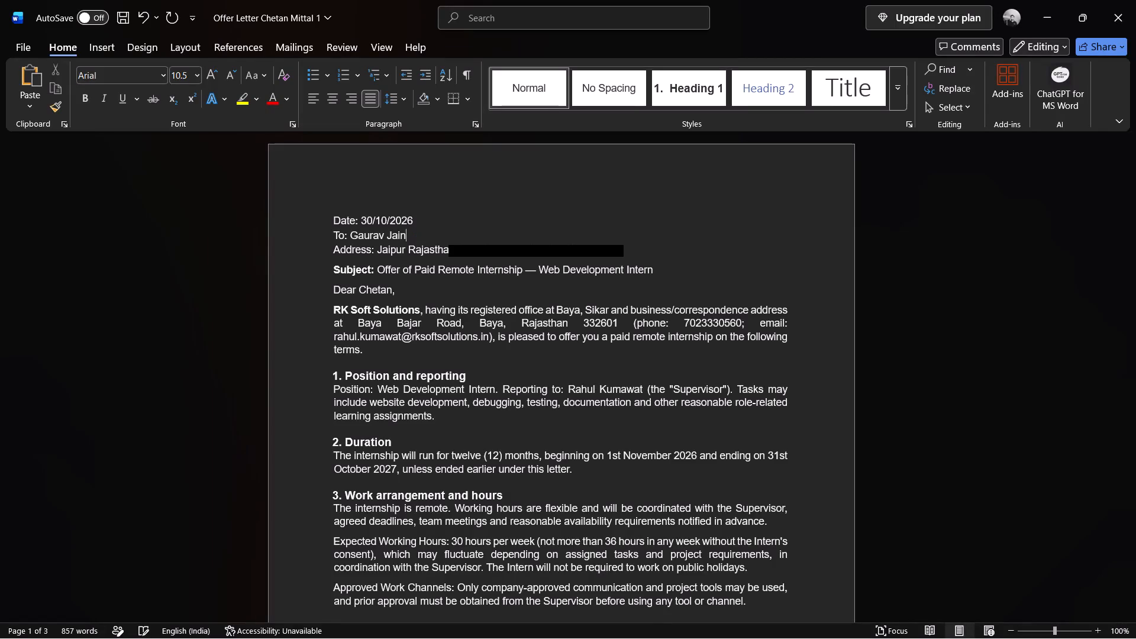
# Delete the previous recipient's address from the Address line, keeping the Address label and the Email part.
pyautogui.click(454, 248)
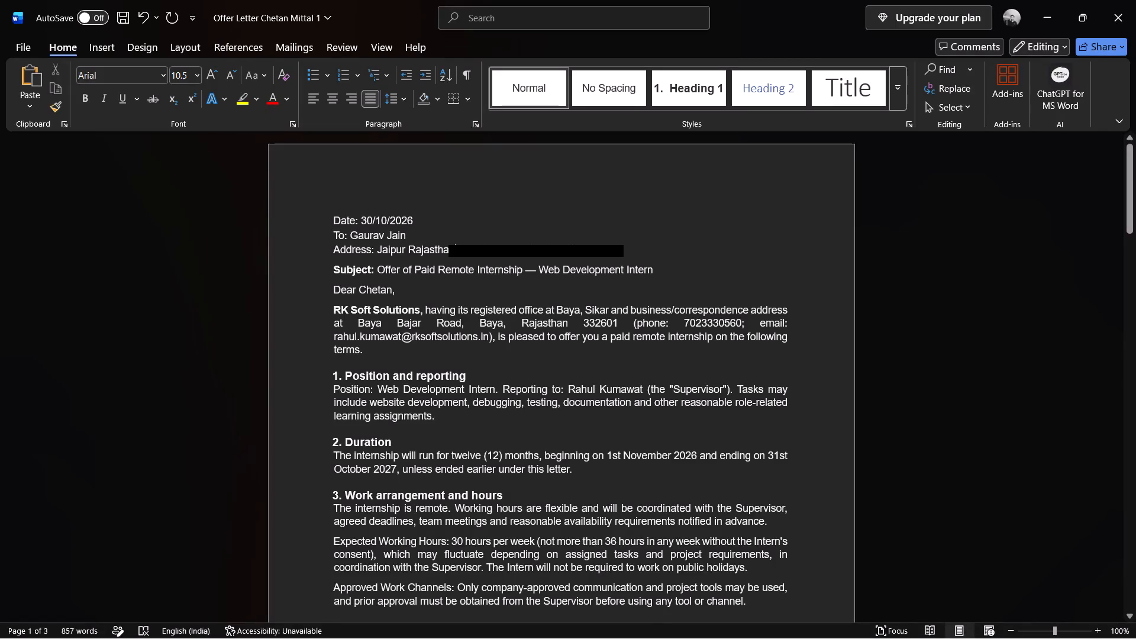
pyautogui.press('BackSpace')
pyautogui.press('BackSpace')
pyautogui.press('BackSpace')
pyautogui.press('BackSpace')
pyautogui.press('BackSpace')
pyautogui.press('BackSpace')
pyautogui.press('BackSpace')
pyautogui.press('BackSpace')
pyautogui.press('BackSpace')
pyautogui.press('BackSpace')
pyautogui.press('BackSpace')
pyautogui.press('BackSpace')
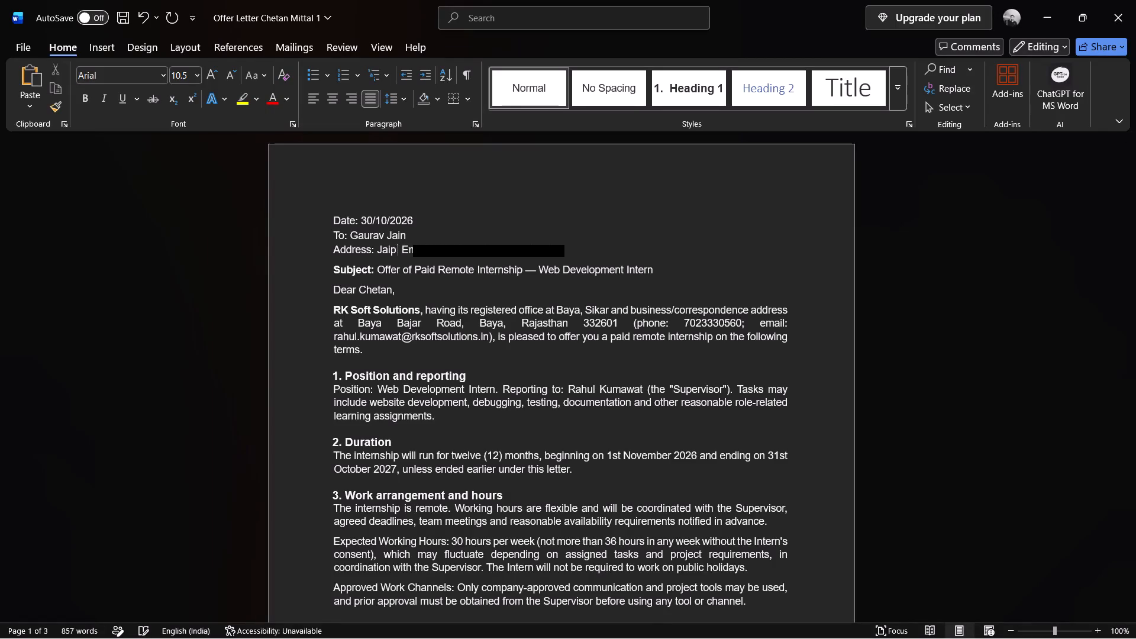
pyautogui.press('BackSpace')
pyautogui.press('BackSpace')
pyautogui.press('BackSpace')
pyautogui.press('BackSpace')
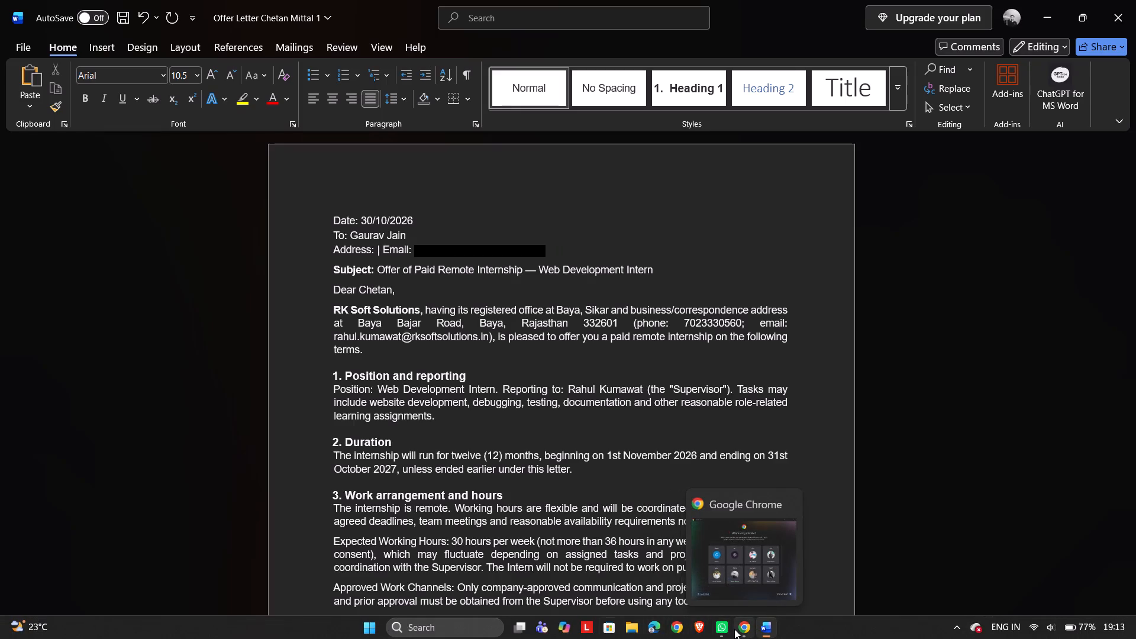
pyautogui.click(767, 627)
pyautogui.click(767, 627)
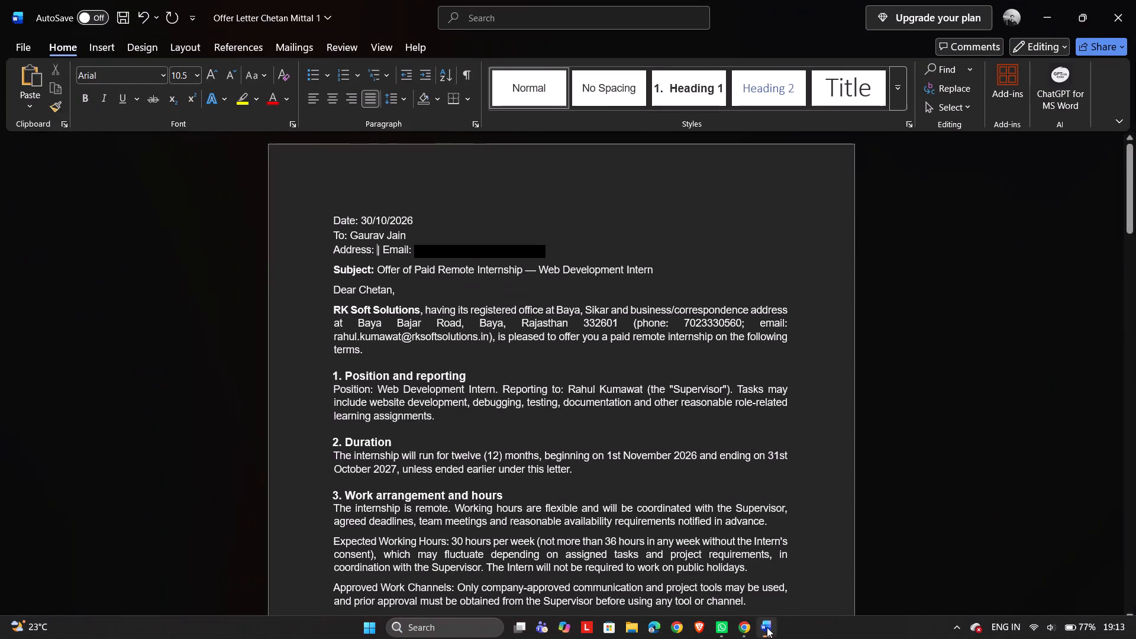
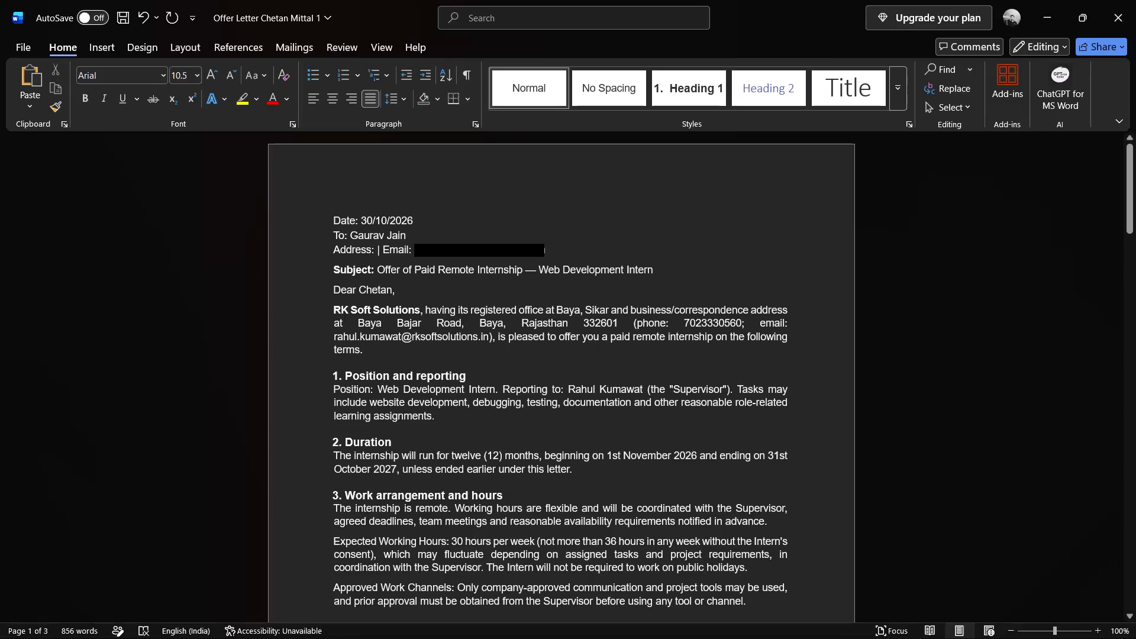
# Undo the character-by-character deletions in the Address line to restore the address before the email, keeping Gaurav's name in the To line.
pyautogui.hotkey('ctrl', 'z')
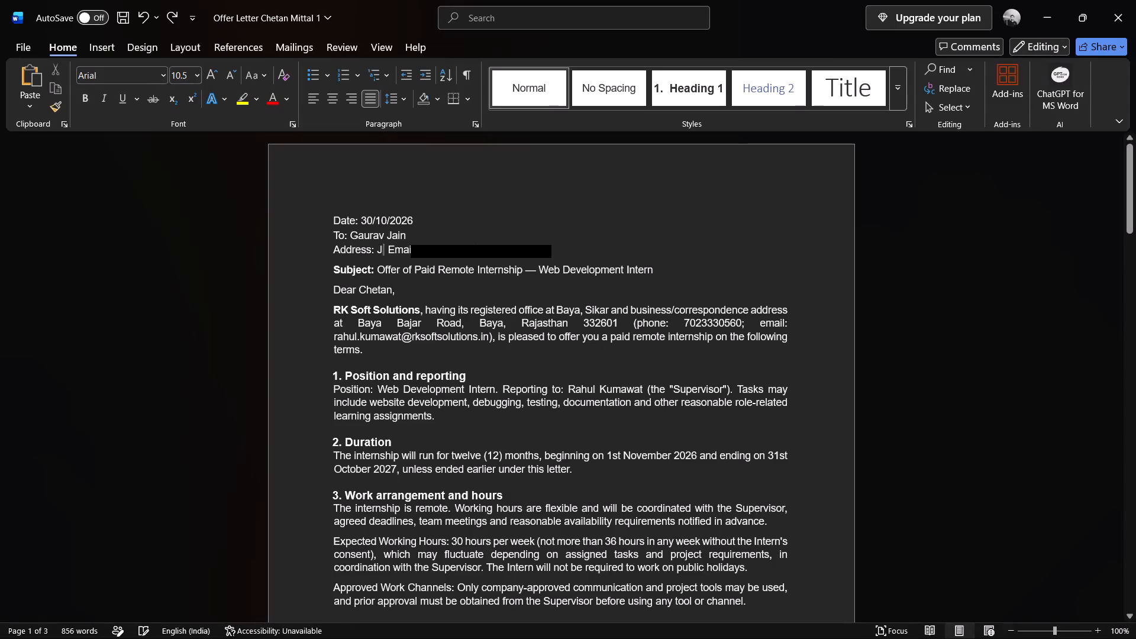
pyautogui.hotkey('ctrl', 'z')
pyautogui.hotkey('ctrl', 'z')
pyautogui.hotkey('ctrl', 'z')
pyautogui.hotkey('ctrl', 'z')
pyautogui.hotkey('ctrl', 'z')
pyautogui.hotkey('ctrl', 'z')
pyautogui.hotkey('ctrl', 'z')
pyautogui.hotkey('ctrl', 'z')
pyautogui.hotkey('ctrl', 'z')
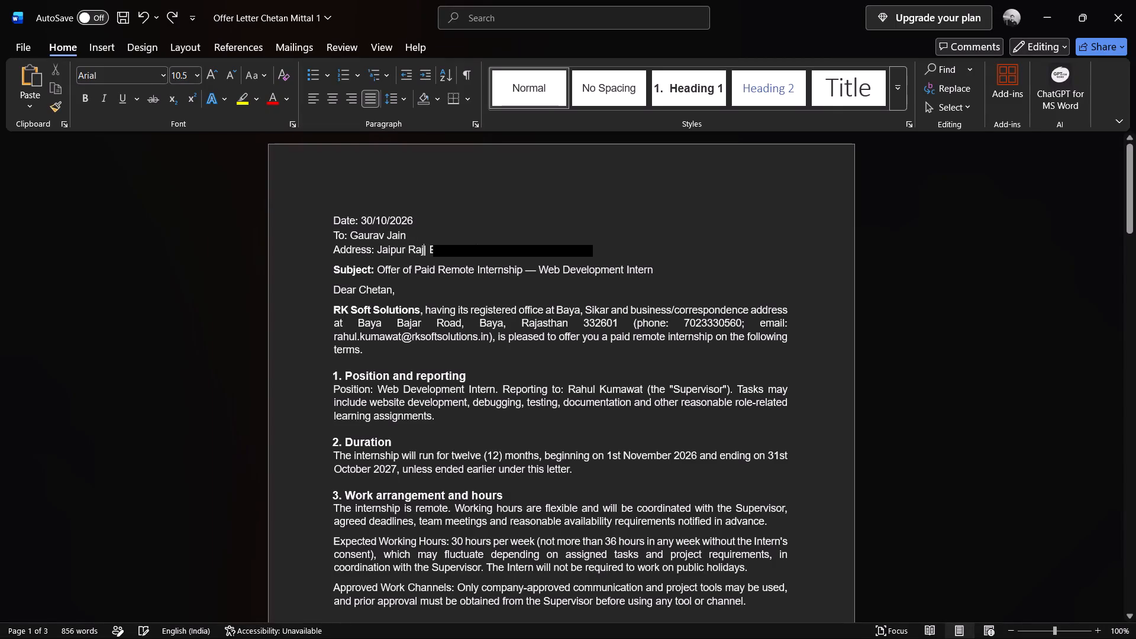
pyautogui.hotkey('ctrl', 'z')
pyautogui.hotkey('ctrl', 'z')
pyautogui.hotkey('ctrl', 'z')
pyautogui.hotkey('ctrl', 'z')
pyautogui.hotkey('ctrl', 'z')
pyautogui.hotkey('ctrl', 'z')
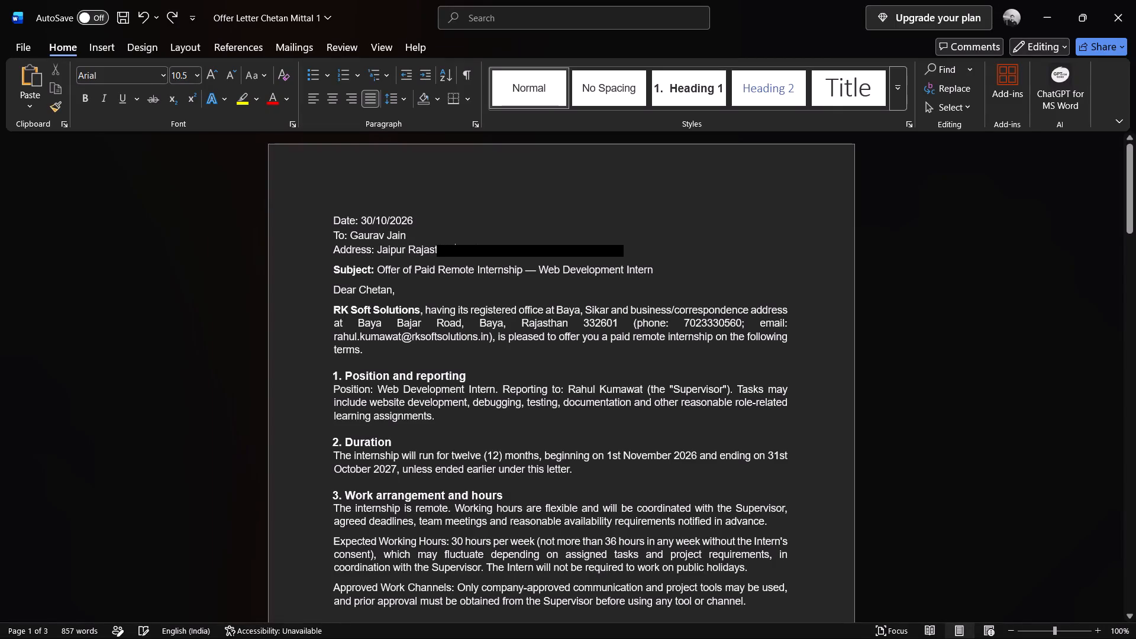
pyautogui.hotkey('ctrl', 'z')
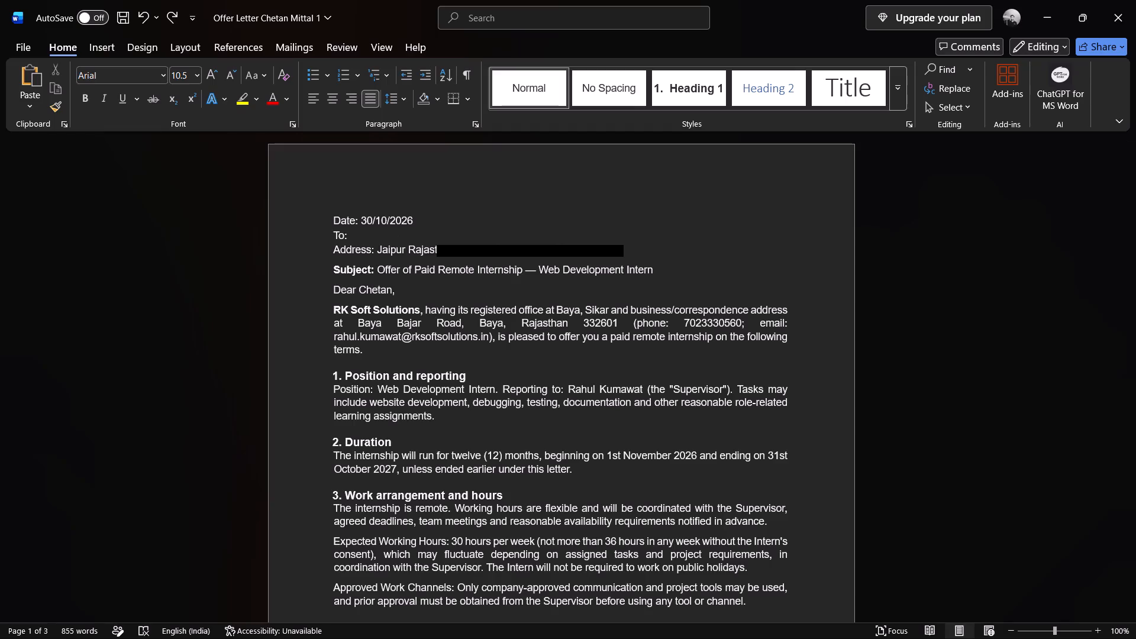
pyautogui.hotkey('ctrl', 'x')
# Redo the new intern's name in the To line and complete the address as Jaipur Rajasthan.
pyautogui.hotkey('ctrl', 'y')
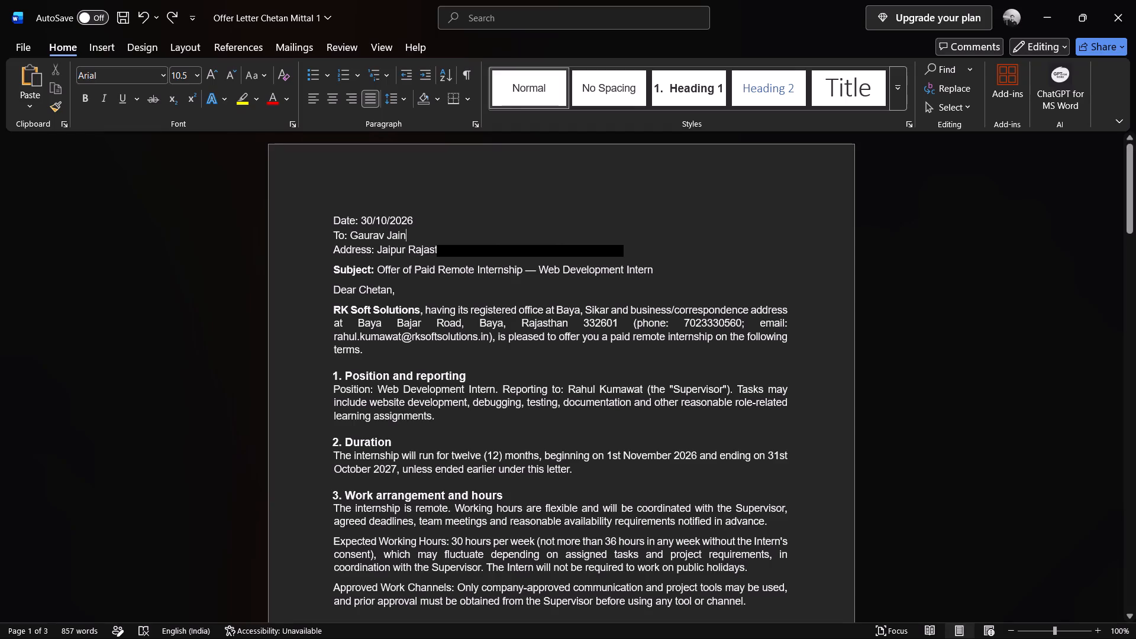
pyautogui.hotkey('ctrl', 'y')
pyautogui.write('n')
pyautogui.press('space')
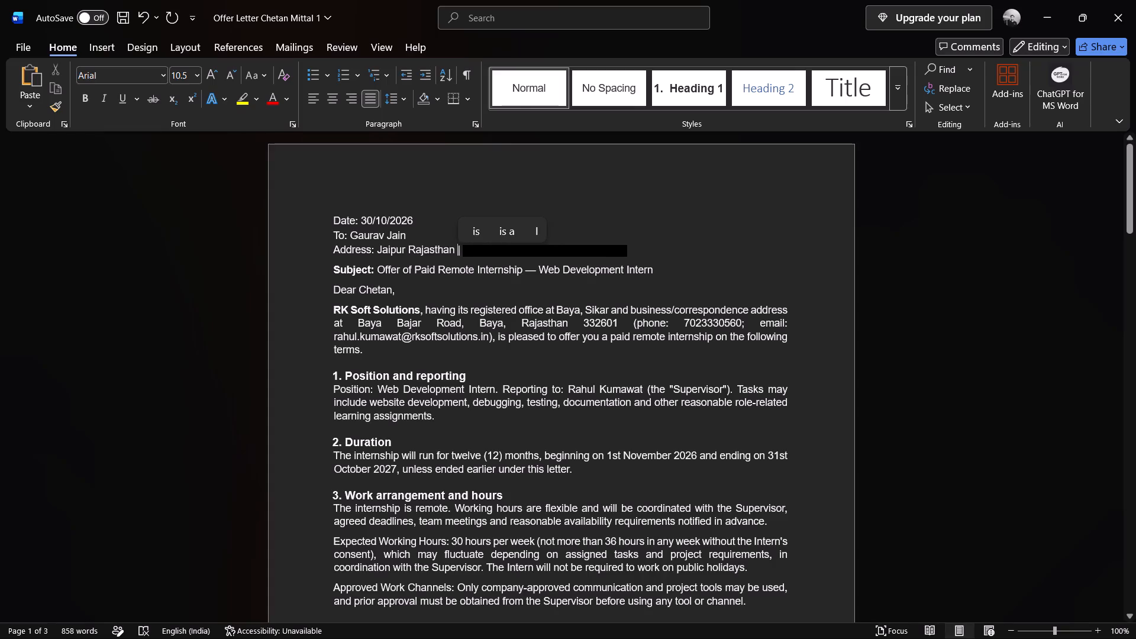
# Replace the email address in the letter's address line with the copied one, keeping the Email label.
pyautogui.click(622, 249)
pyautogui.press('BackSpace')
pyautogui.press('BackSpace')
pyautogui.press('BackSpace')
pyautogui.press('BackSpace')
pyautogui.press('BackSpace')
pyautogui.press('BackSpace')
pyautogui.press('BackSpace')
pyautogui.press('BackSpace')
pyautogui.press('BackSpace')
pyautogui.press('BackSpace')
pyautogui.press('BackSpace')
pyautogui.press('BackSpace')
pyautogui.press('BackSpace')
pyautogui.press('BackSpace')
pyautogui.press('BackSpace')
pyautogui.press('BackSpace')
pyautogui.press('BackSpace')
pyautogui.press('BackSpace')
pyautogui.press('BackSpace')
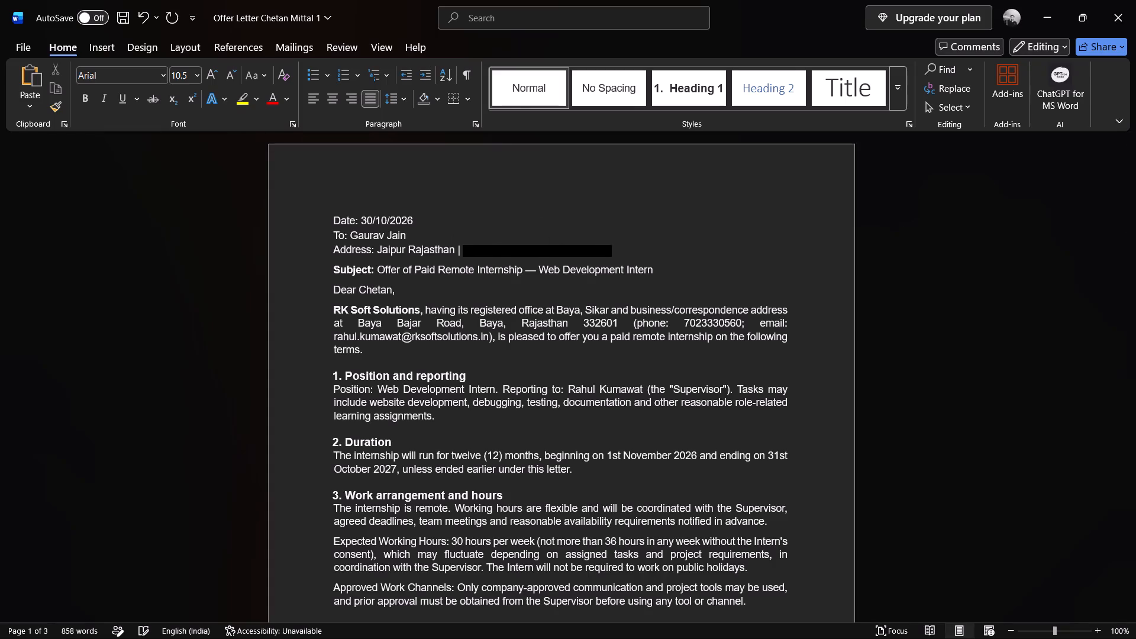
pyautogui.press('BackSpace')
pyautogui.press('BackSpace')
pyautogui.press('BackSpace')
pyautogui.press('BackSpace')
pyautogui.press('BackSpace')
pyautogui.press('BackSpace')
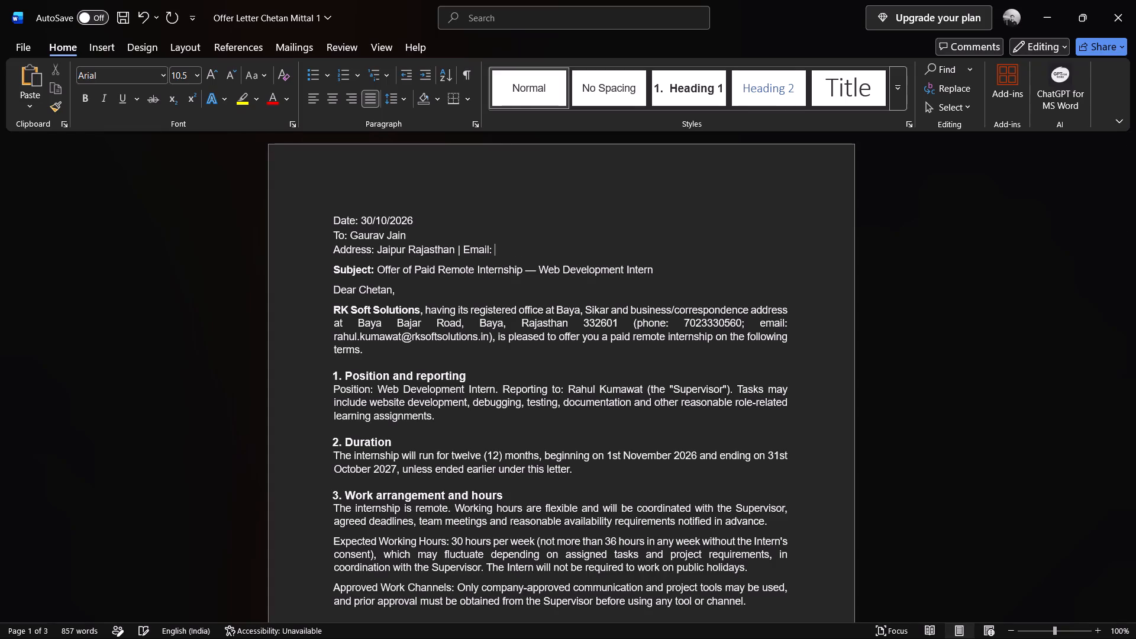
pyautogui.hotkey('ctrl', 'v')
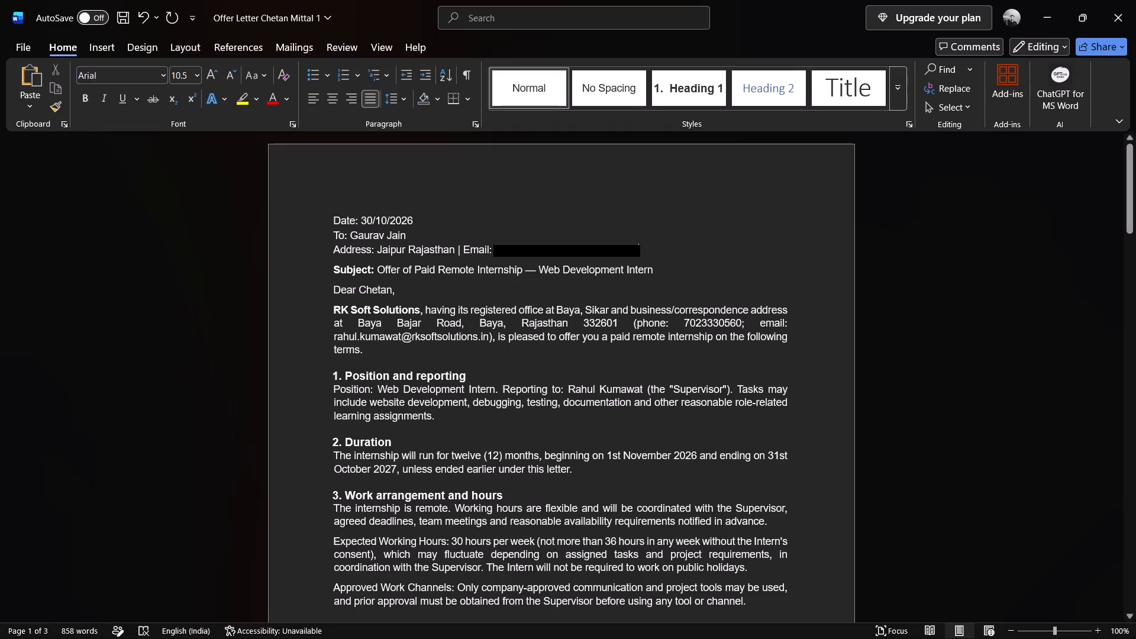
# Change the greeting to Dear Gaurav, reusing the first name from the To line.
pyautogui.scroll(-4, 757, 265)
pyautogui.scroll(5, 757, 265)
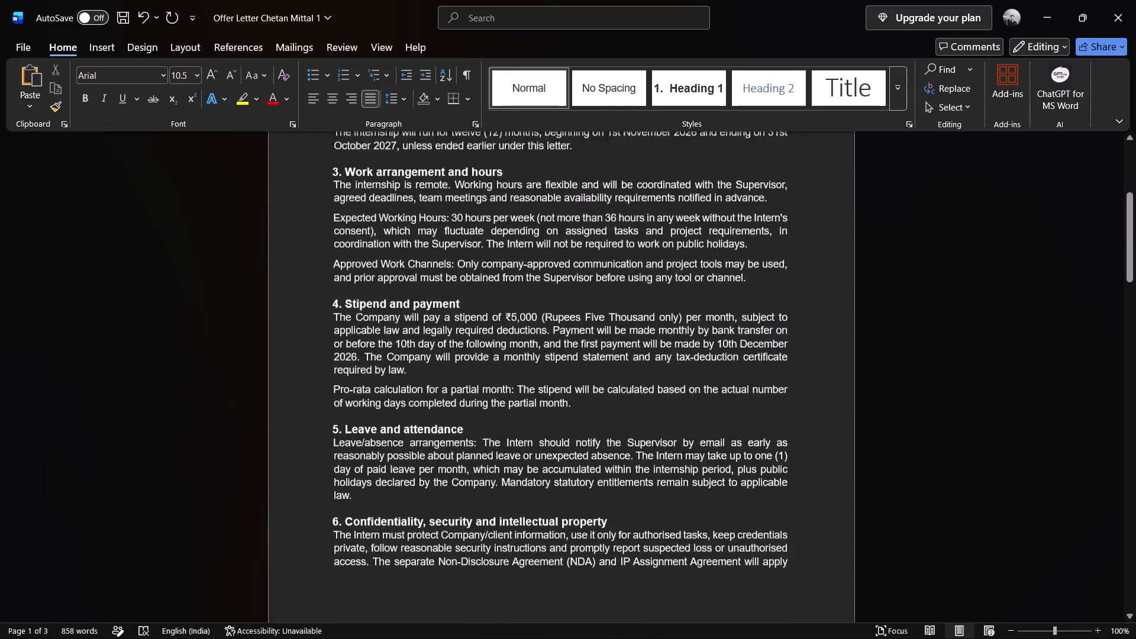
pyautogui.scroll(4, 757, 265)
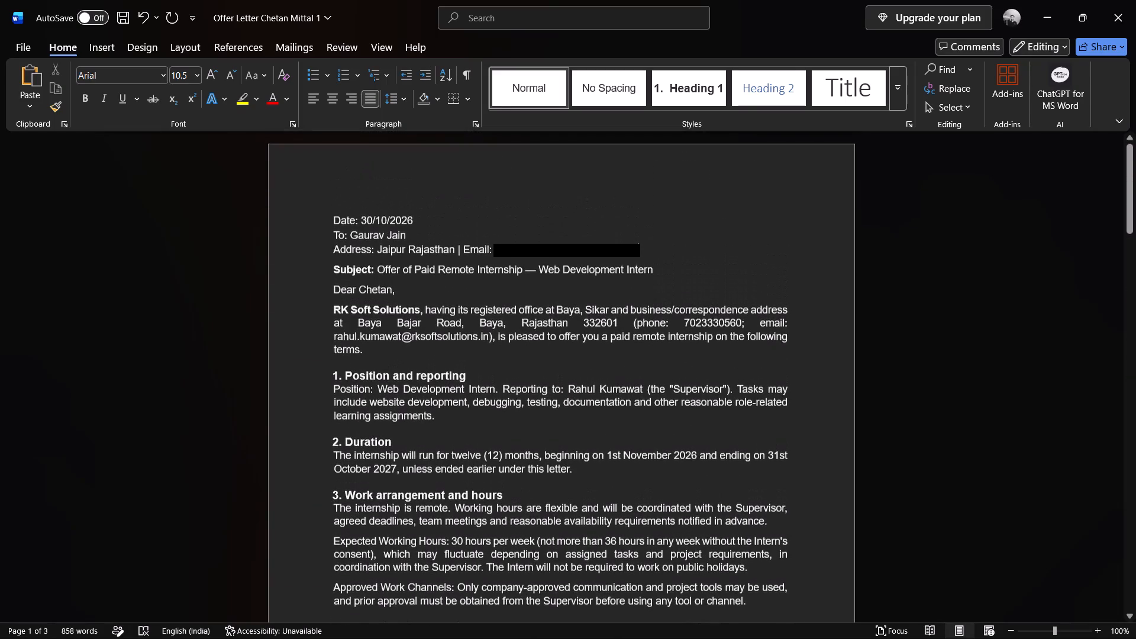
pyautogui.moveTo(385, 234); pyautogui.dragTo(352, 235)
pyautogui.hotkey('ctrl', 'c')
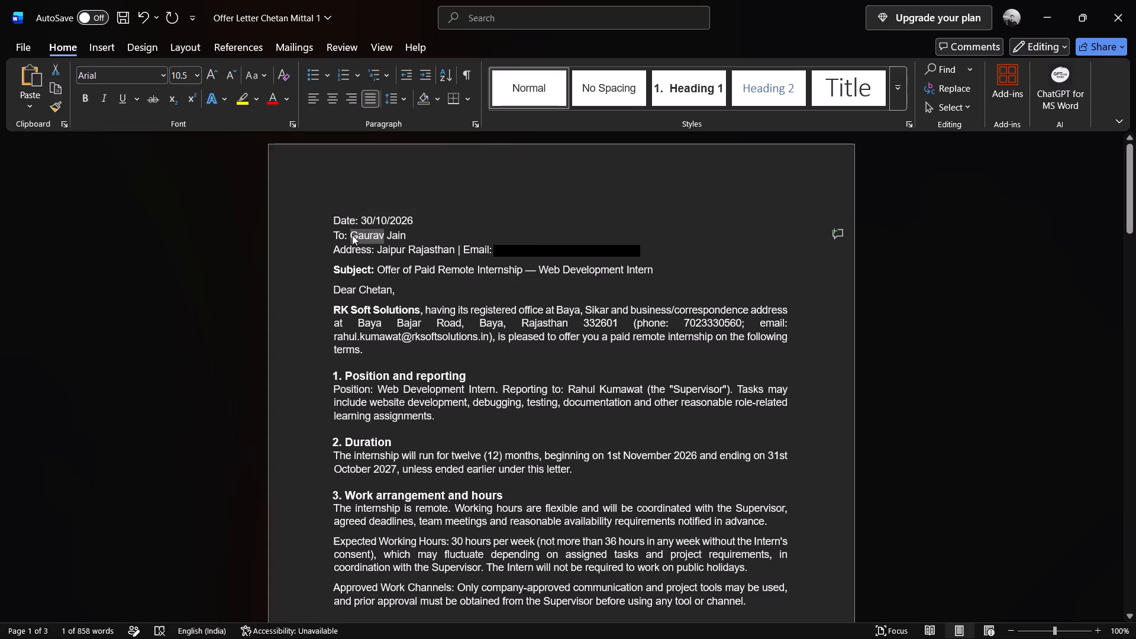
pyautogui.click(392, 286)
pyautogui.press('BackSpace')
pyautogui.press('BackSpace')
pyautogui.press('BackSpace')
pyautogui.press('BackSpace')
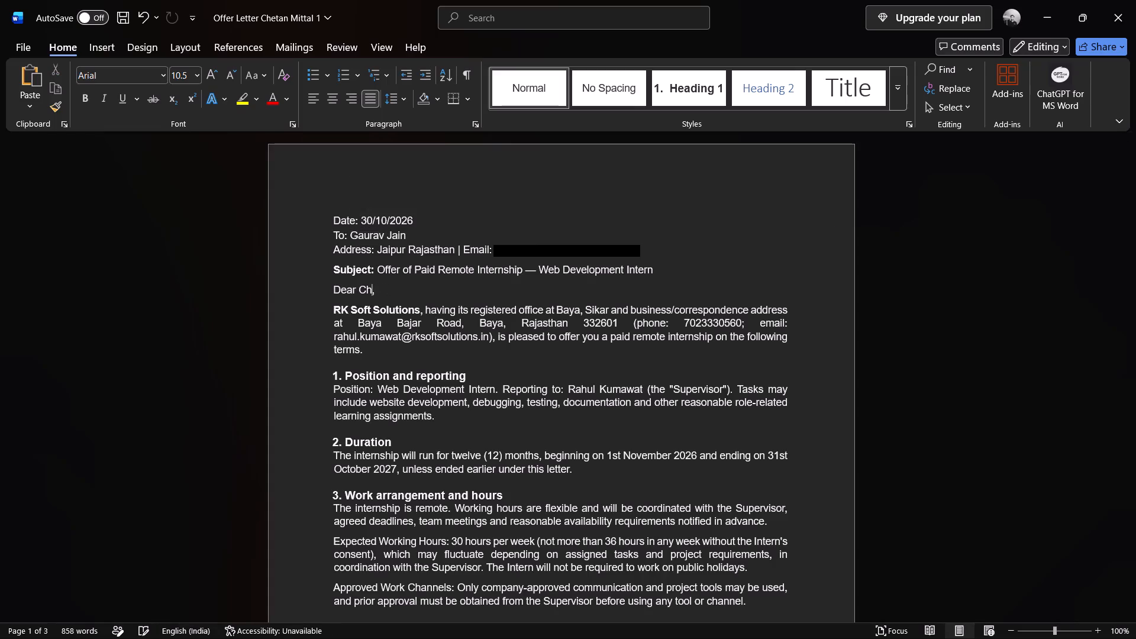
pyautogui.press('BackSpace')
pyautogui.press('BackSpace')
pyautogui.hotkey('ctrl', 'v')
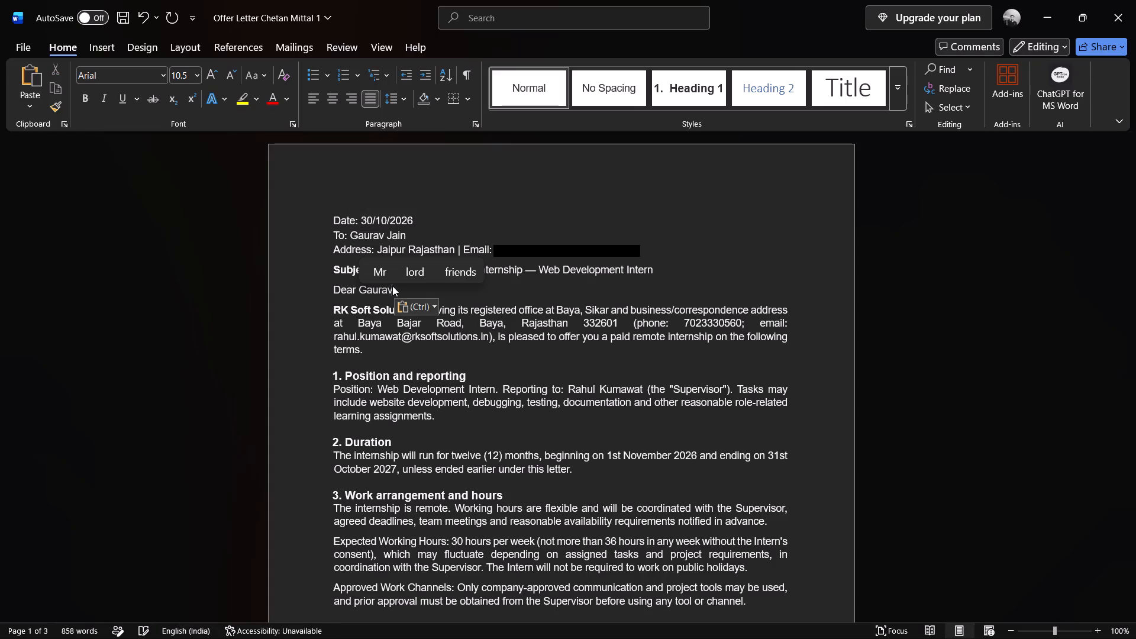
# Replace the name in the INTERN signature block with the full name from the To line.
pyautogui.scroll(-8, 547, 424)
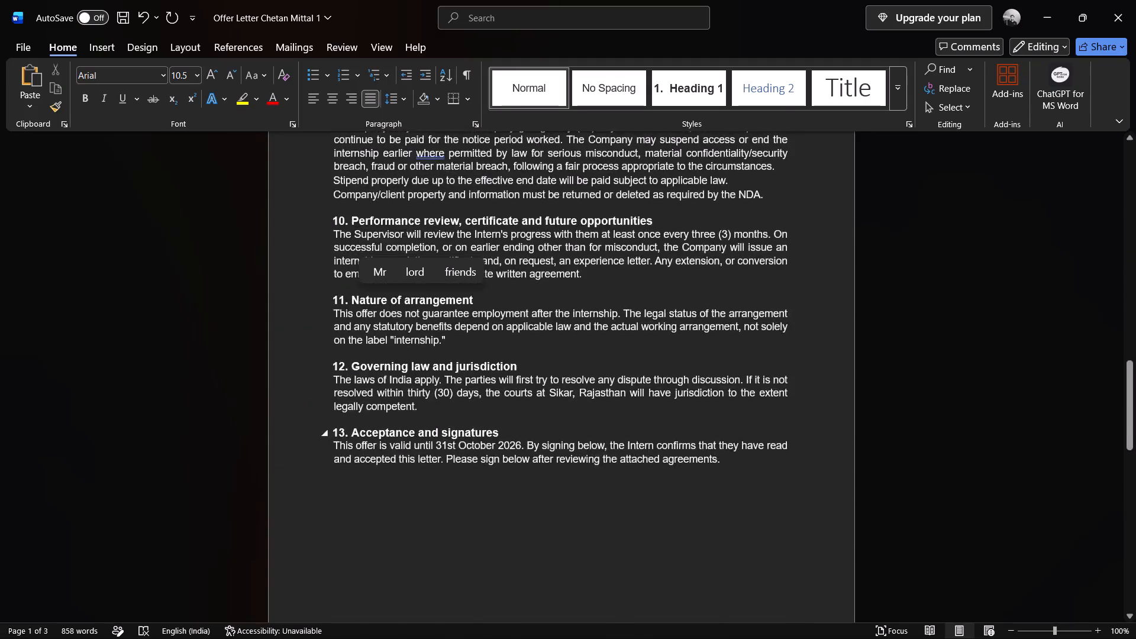
pyautogui.scroll(-2, 547, 424)
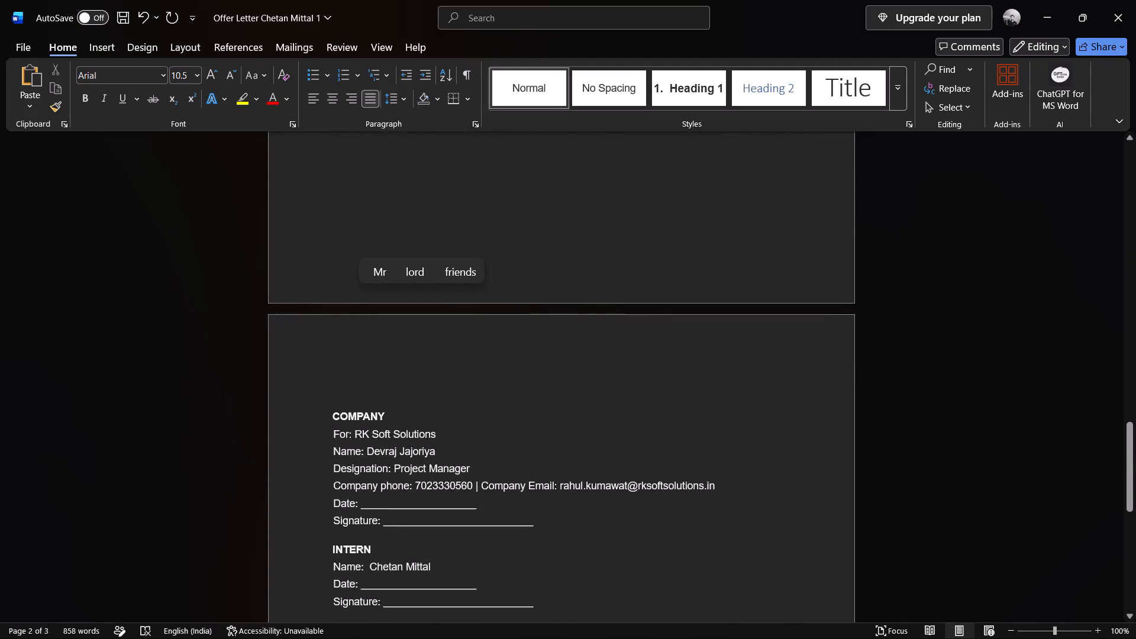
pyautogui.click(431, 568)
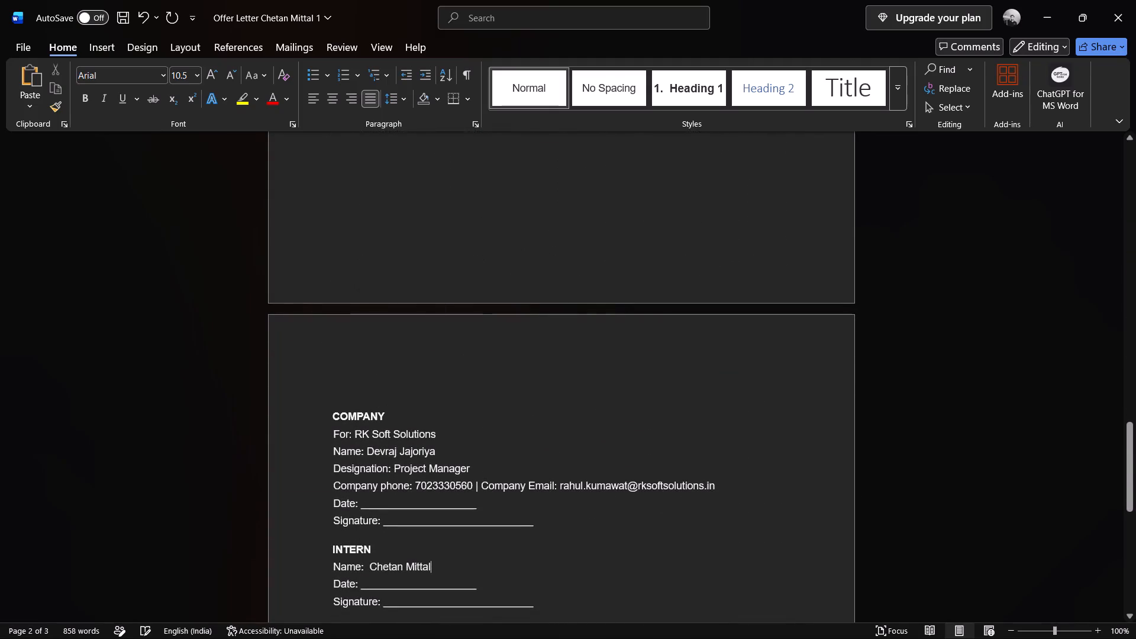
pyautogui.scroll(9, 532, 341)
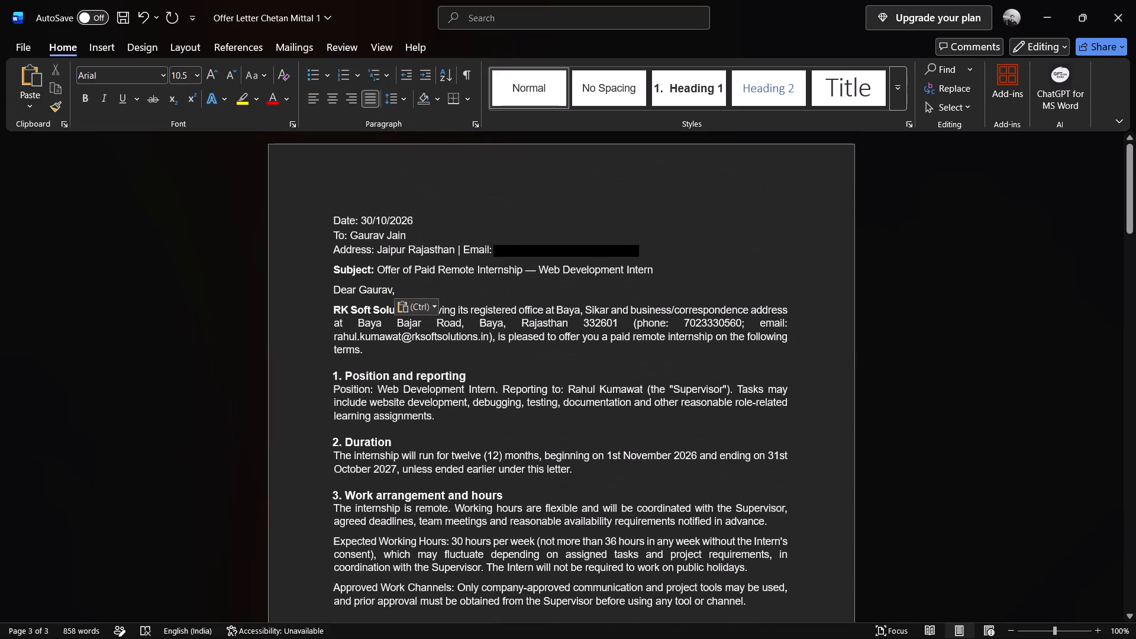
pyautogui.scroll(1, 532, 341)
pyautogui.moveTo(409, 235); pyautogui.dragTo(356, 235)
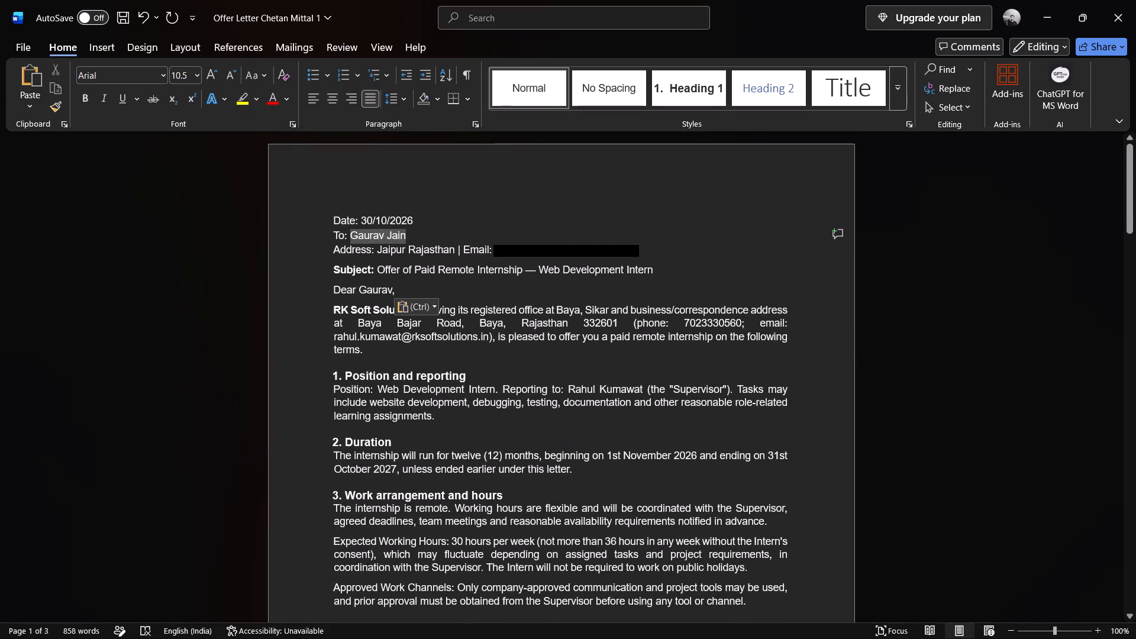
pyautogui.moveTo(356, 235); pyautogui.dragTo(353, 235)
pyautogui.hotkey('ctrl', 'c')
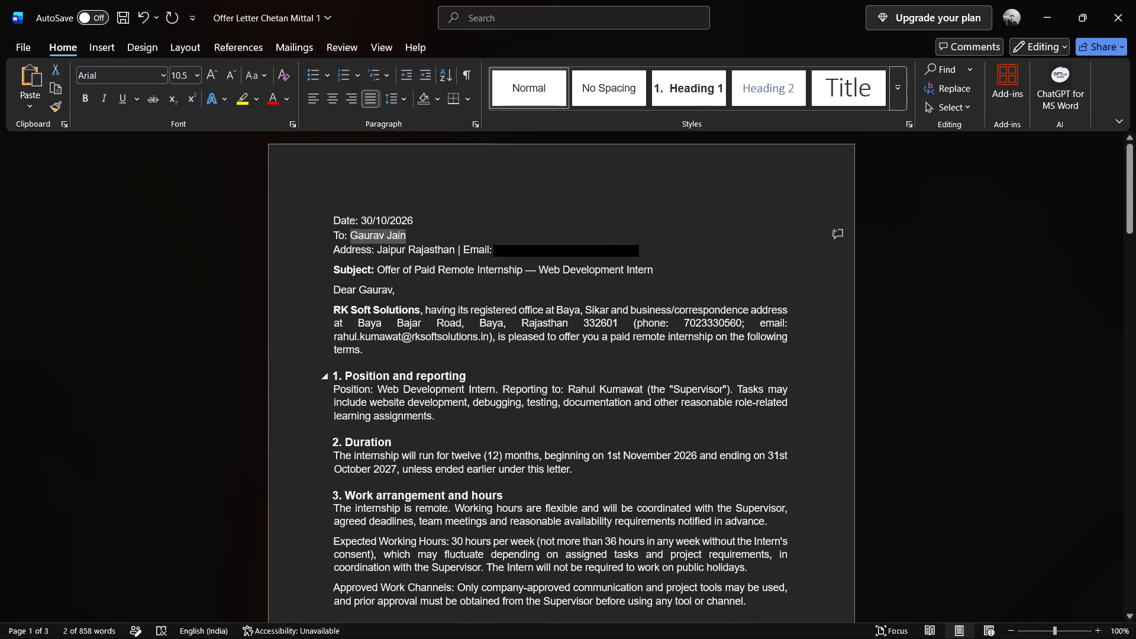
pyautogui.scroll(-9, 484, 369)
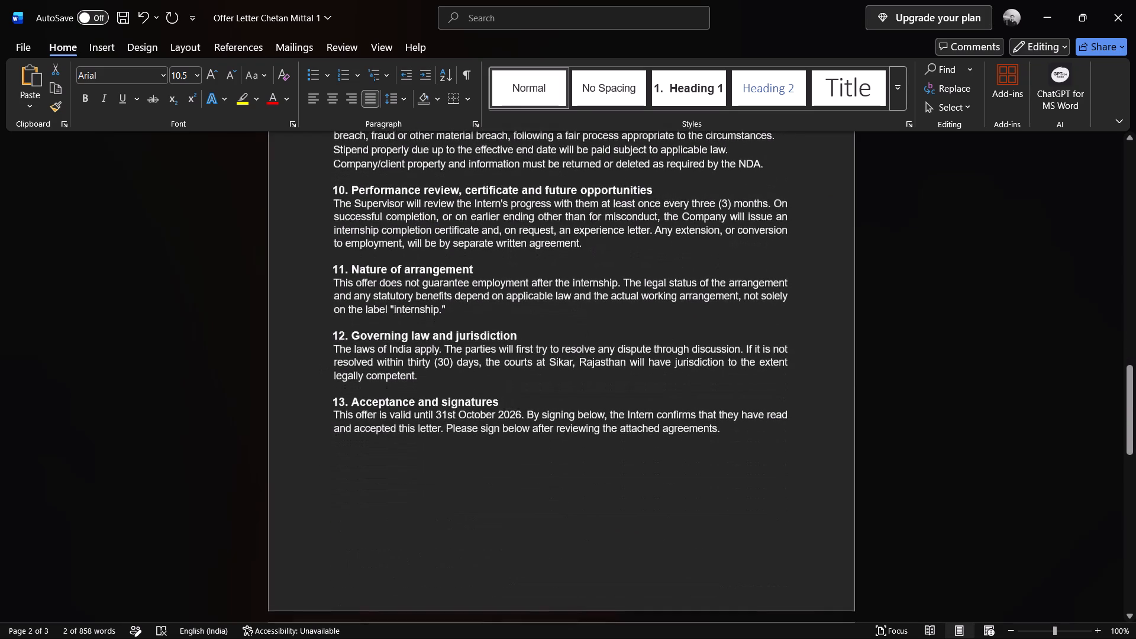
pyautogui.scroll(-2, 484, 369)
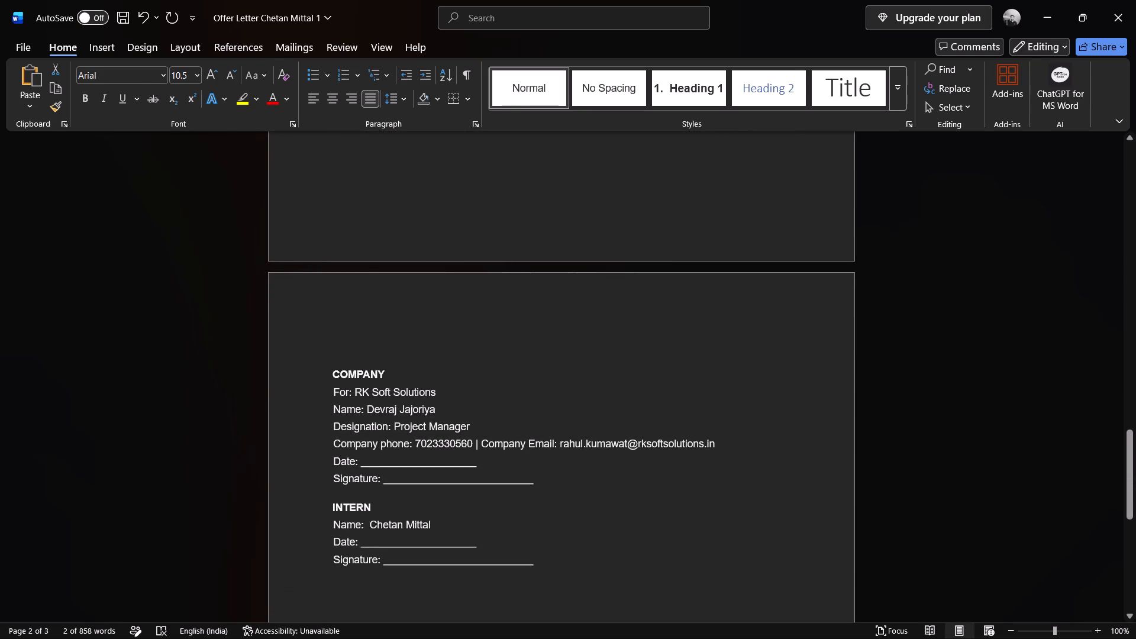
pyautogui.click(432, 523)
pyautogui.press('BackSpace')
pyautogui.press('BackSpace')
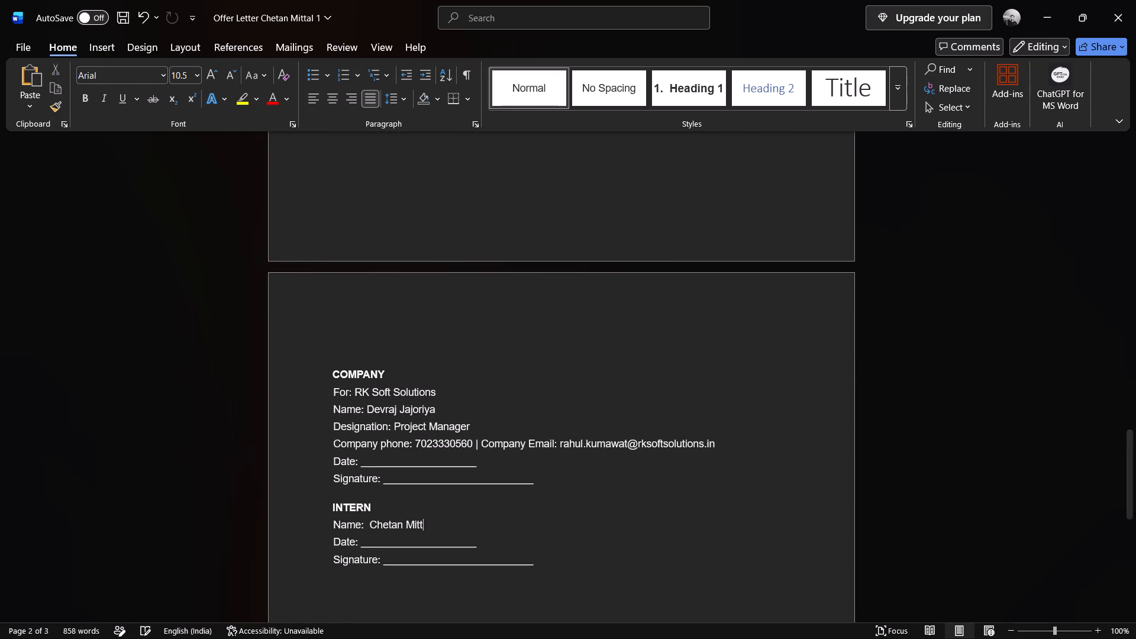
pyautogui.press('BackSpace')
pyautogui.press('BackSpace')
pyautogui.press('BackSpace')
pyautogui.press('BackSpace')
pyautogui.press('BackSpace')
pyautogui.press('BackSpace')
pyautogui.press('BackSpace')
pyautogui.press('BackSpace')
pyautogui.press('BackSpace')
pyautogui.press('BackSpace')
pyautogui.press('BackSpace')
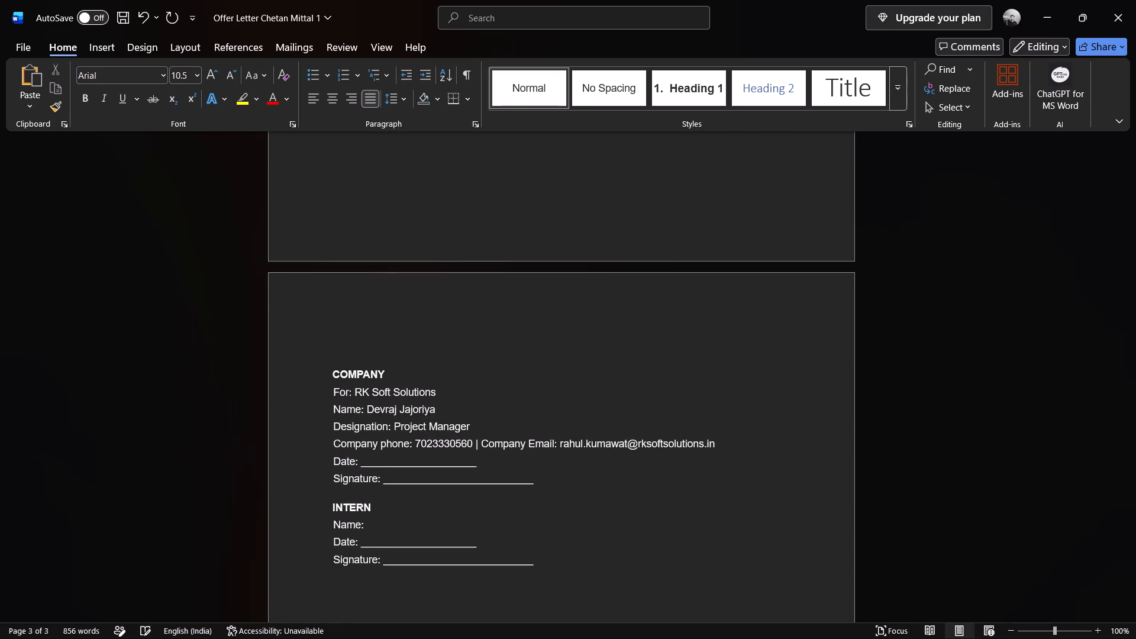
pyautogui.hotkey('ctrl', 'v')
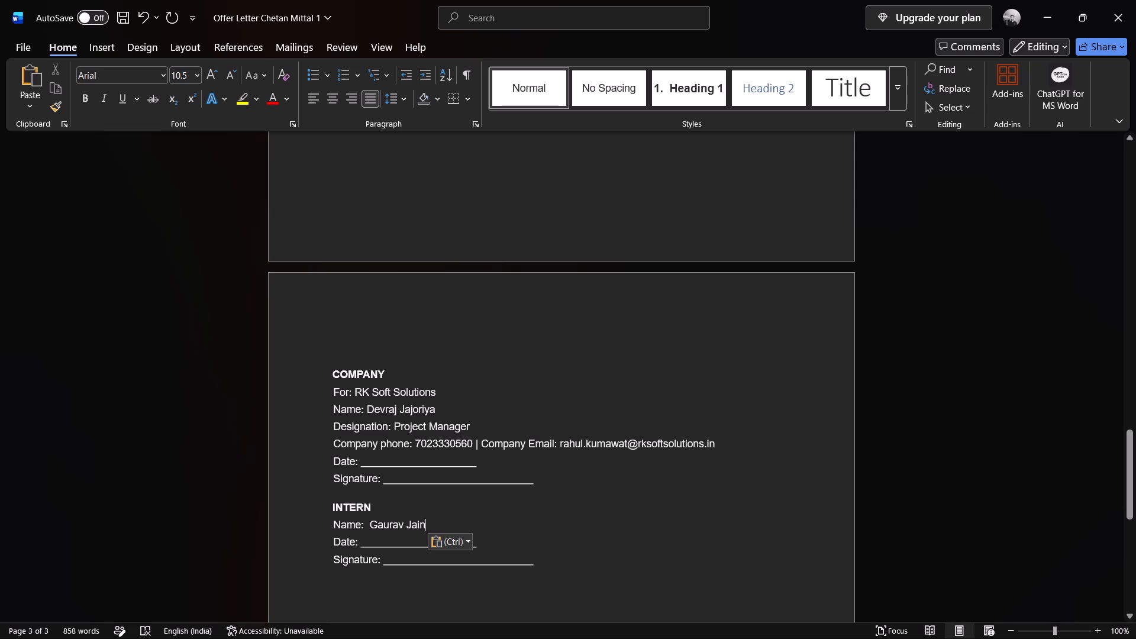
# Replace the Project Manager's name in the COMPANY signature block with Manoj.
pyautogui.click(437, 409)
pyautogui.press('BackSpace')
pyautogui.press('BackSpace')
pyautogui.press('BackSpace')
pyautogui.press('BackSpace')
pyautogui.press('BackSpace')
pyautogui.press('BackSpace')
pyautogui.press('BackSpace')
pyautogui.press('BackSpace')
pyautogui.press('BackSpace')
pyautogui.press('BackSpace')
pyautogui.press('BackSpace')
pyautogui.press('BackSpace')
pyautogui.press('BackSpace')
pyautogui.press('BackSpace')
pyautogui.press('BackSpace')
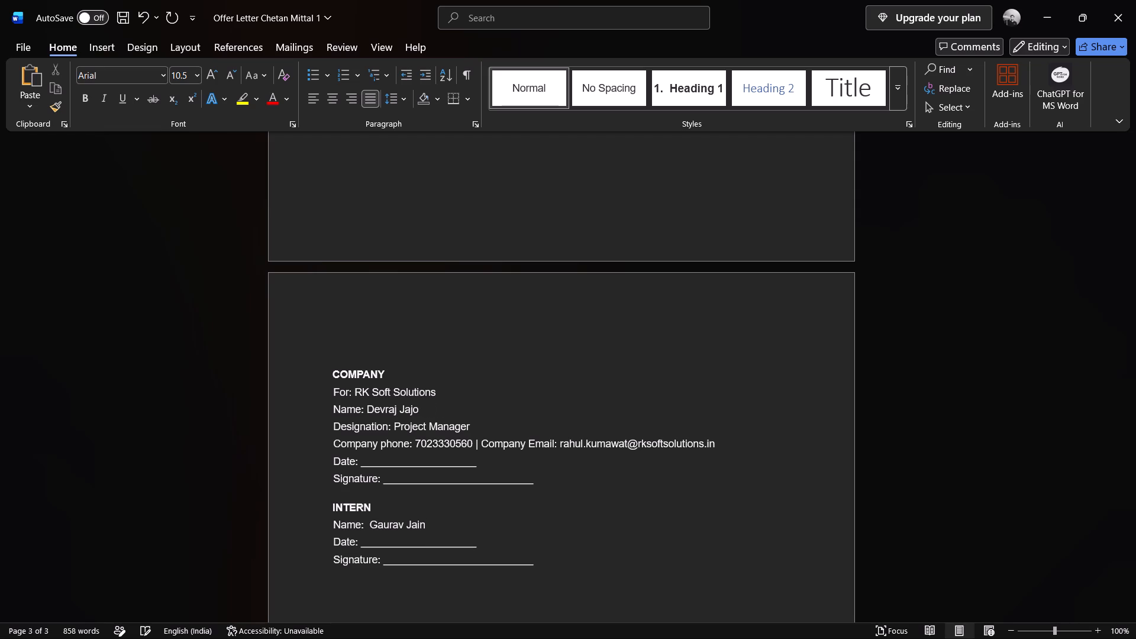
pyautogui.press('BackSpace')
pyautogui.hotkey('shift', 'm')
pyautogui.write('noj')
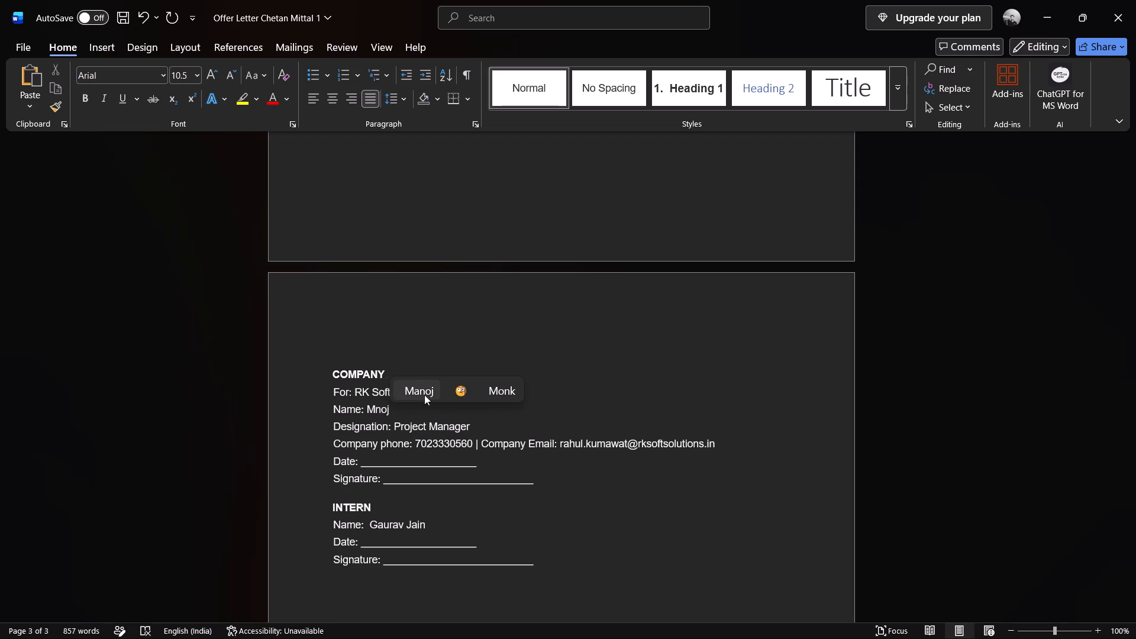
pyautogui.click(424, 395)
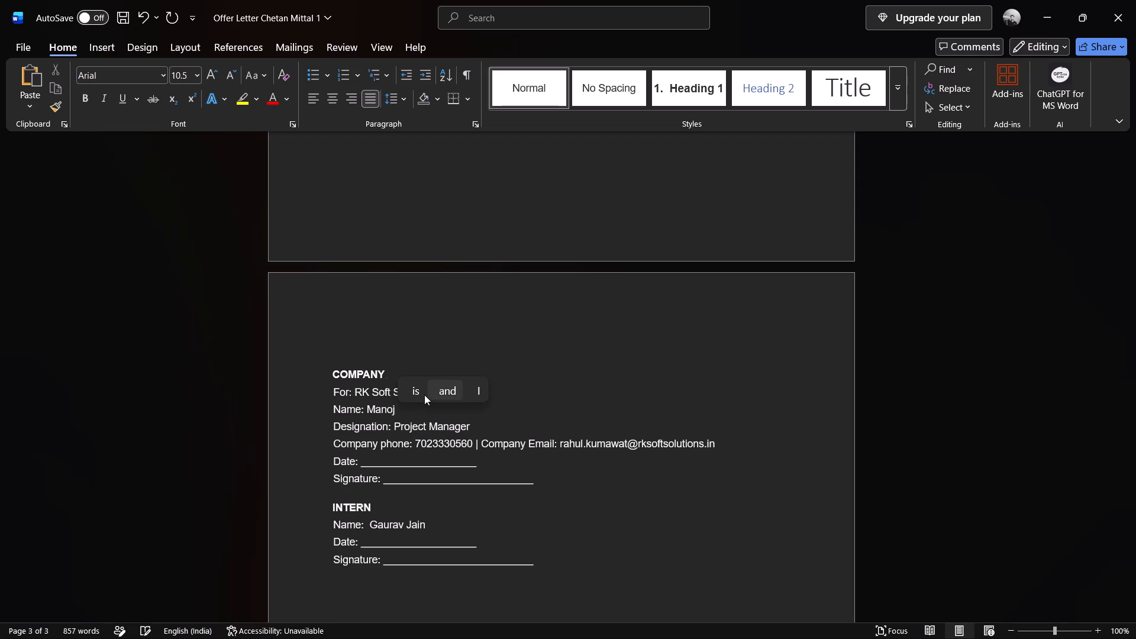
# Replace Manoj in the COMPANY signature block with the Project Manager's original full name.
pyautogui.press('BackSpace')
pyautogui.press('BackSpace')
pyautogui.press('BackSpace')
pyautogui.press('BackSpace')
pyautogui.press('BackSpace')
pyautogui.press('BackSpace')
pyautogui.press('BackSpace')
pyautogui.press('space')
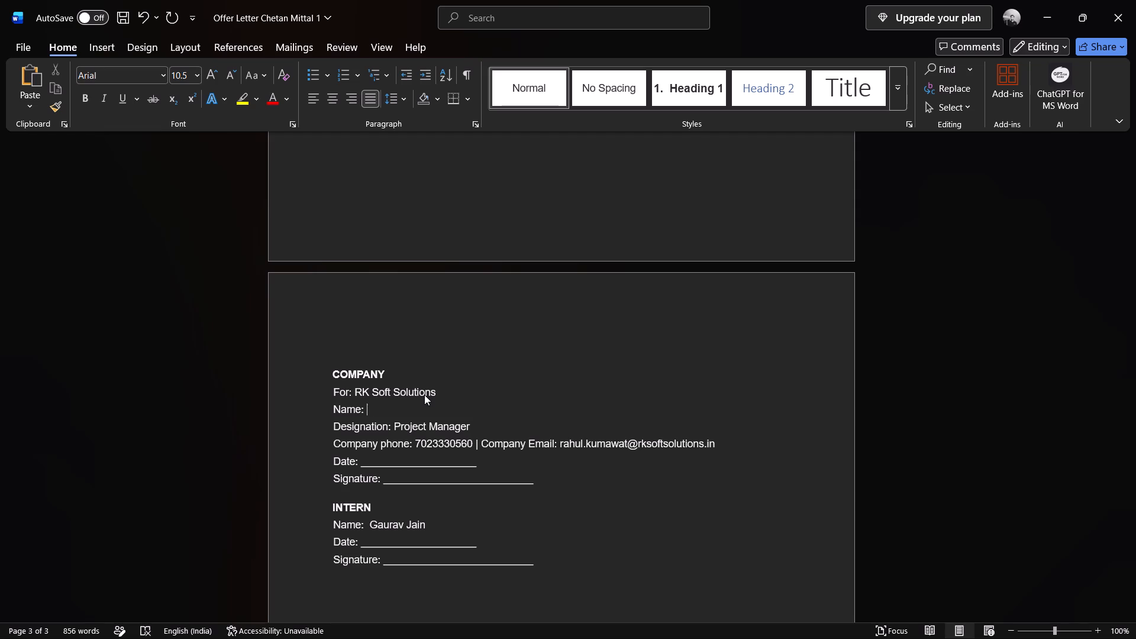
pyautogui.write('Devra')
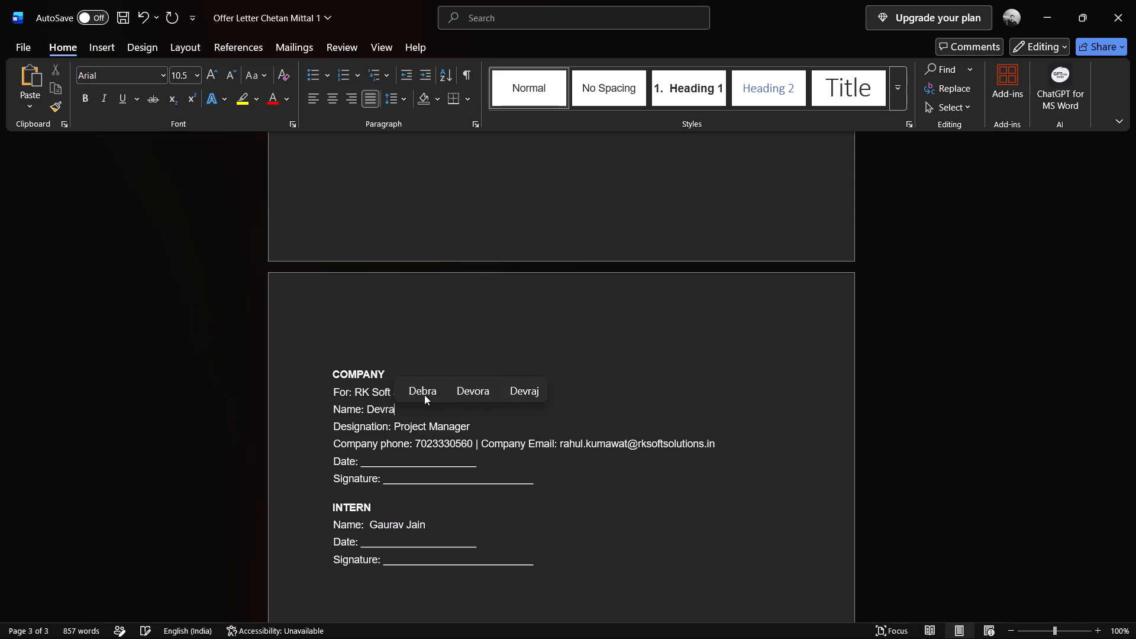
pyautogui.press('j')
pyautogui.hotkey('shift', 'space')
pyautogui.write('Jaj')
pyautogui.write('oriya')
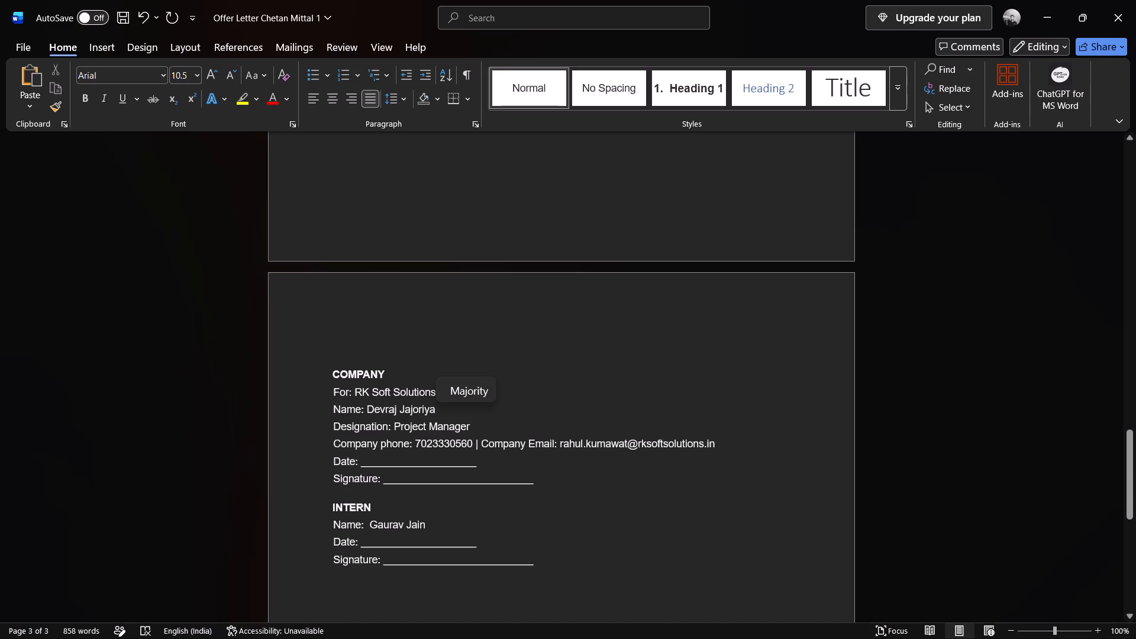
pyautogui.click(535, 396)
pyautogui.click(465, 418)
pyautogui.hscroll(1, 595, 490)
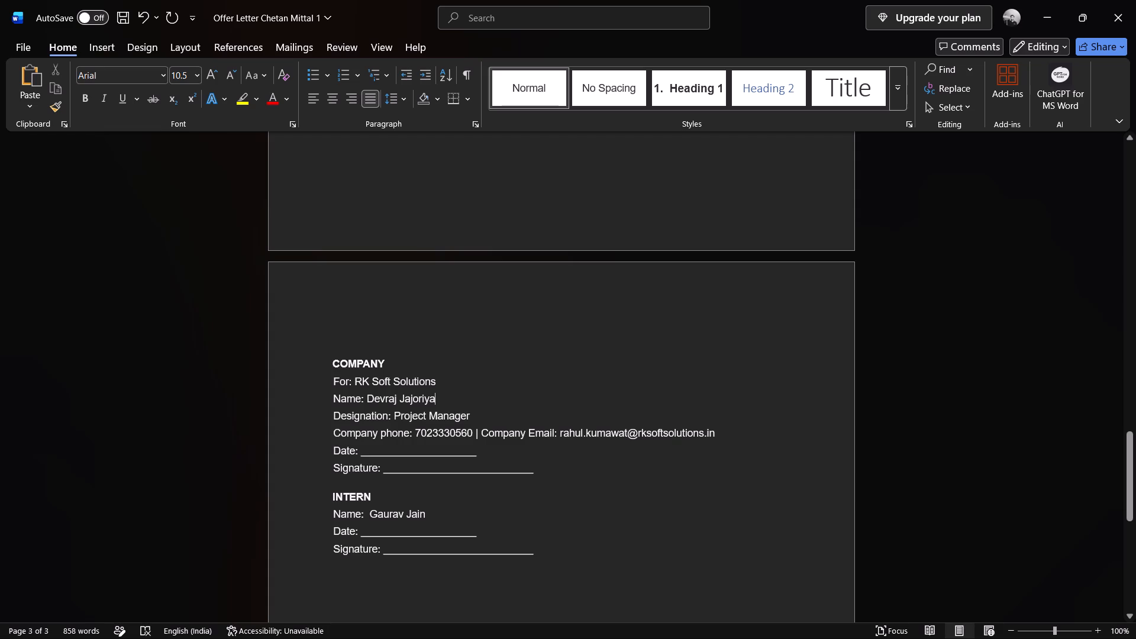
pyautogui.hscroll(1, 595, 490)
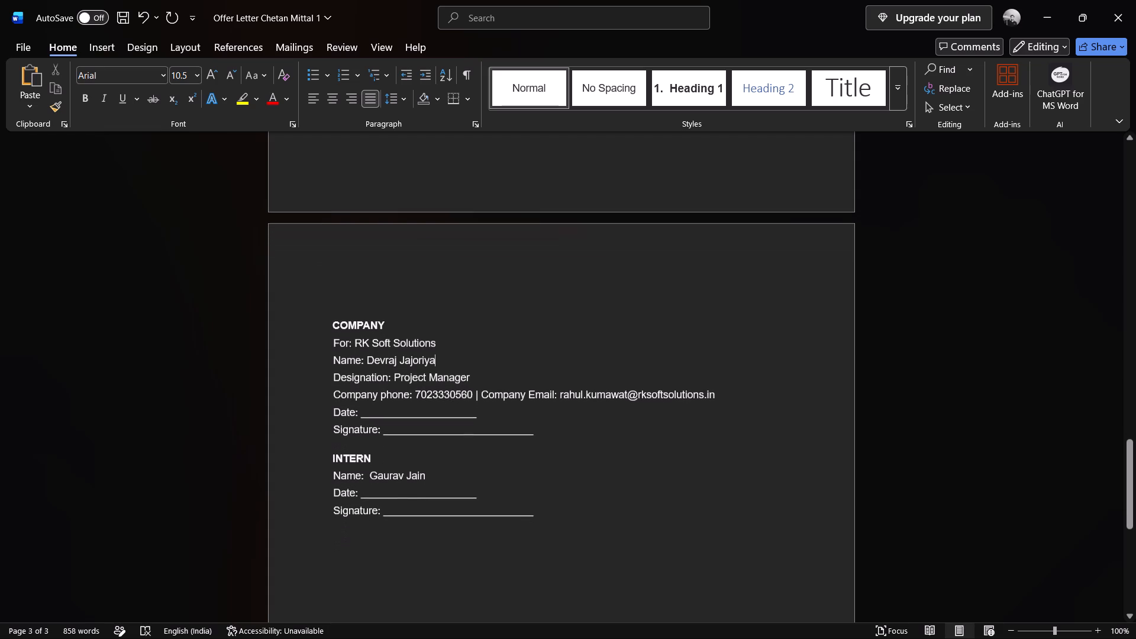
# Save the finished letter to the Desktop as a PDF named Offer Letter Gaurav, and close the published copy.
pyautogui.hscroll(2, 595, 490)
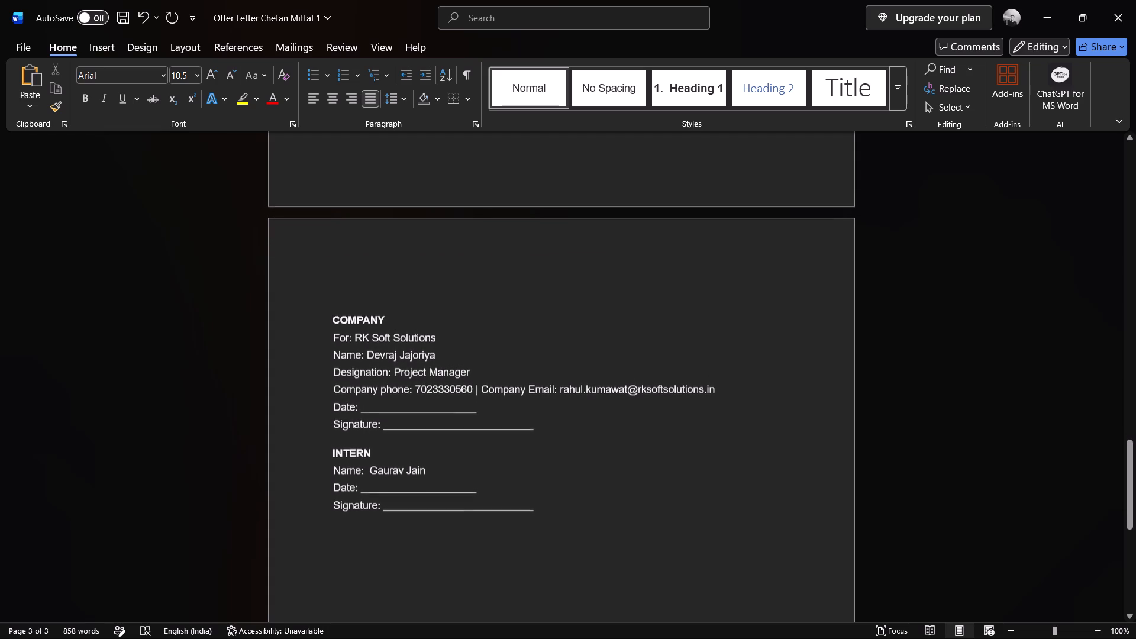
pyautogui.hscroll(1, 595, 490)
pyautogui.scroll(6, 595, 490)
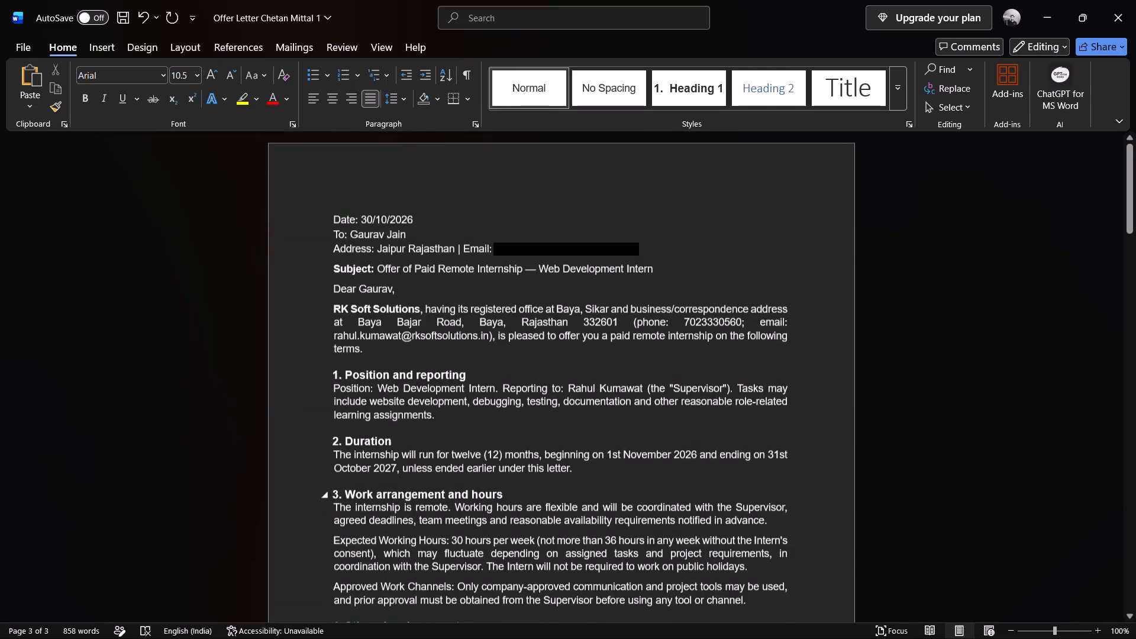
pyautogui.scroll(3, 595, 490)
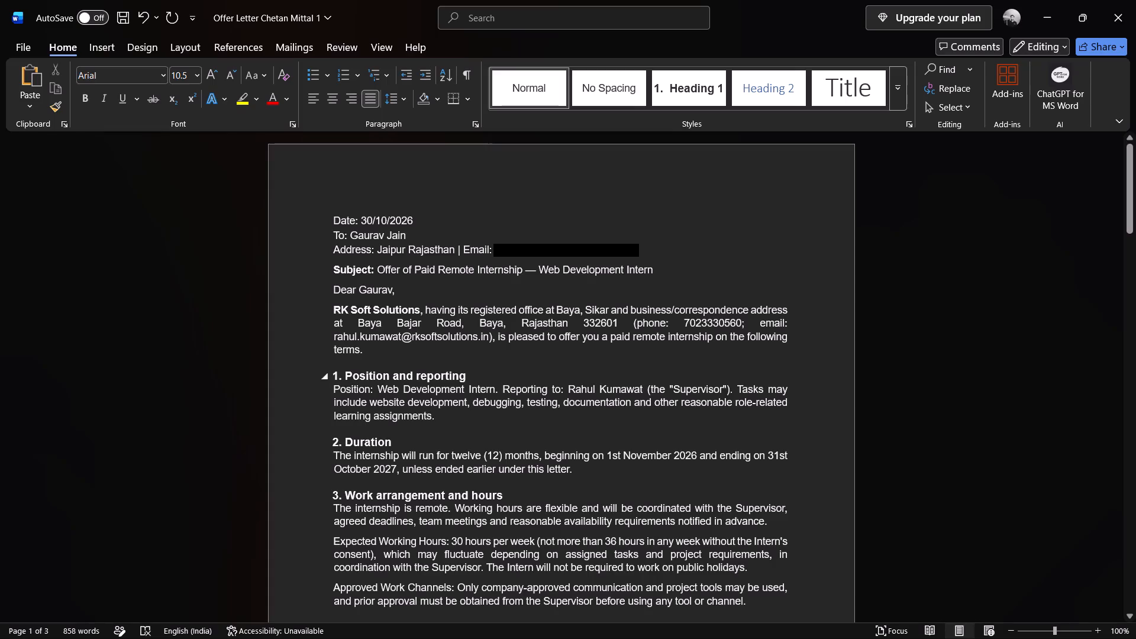
pyautogui.scroll(2, 541, 376)
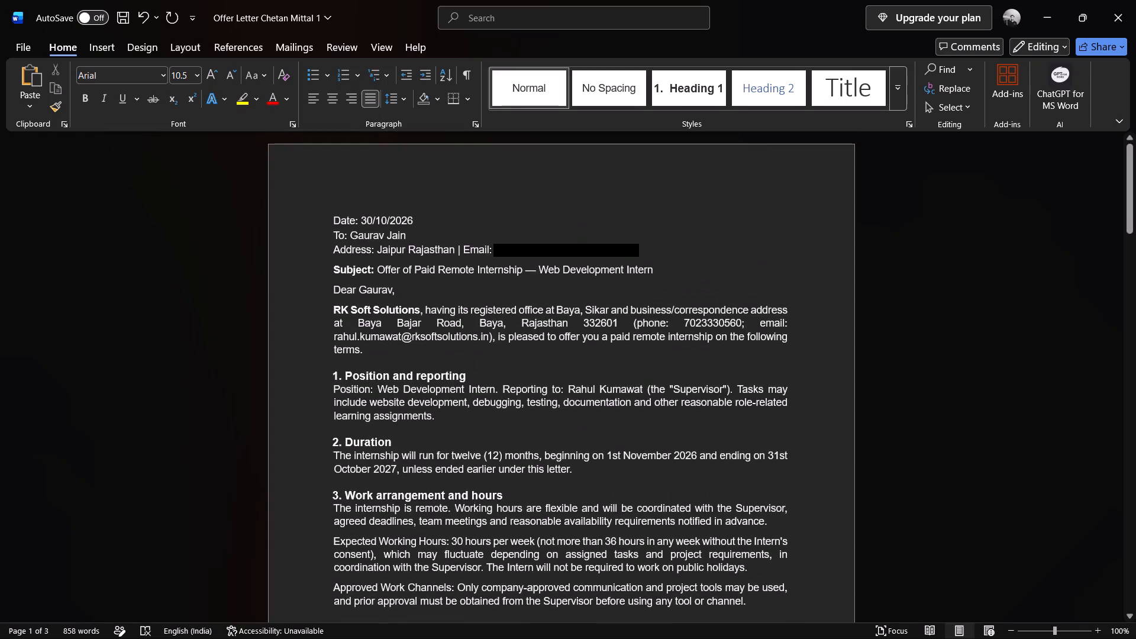
pyautogui.click(23, 47)
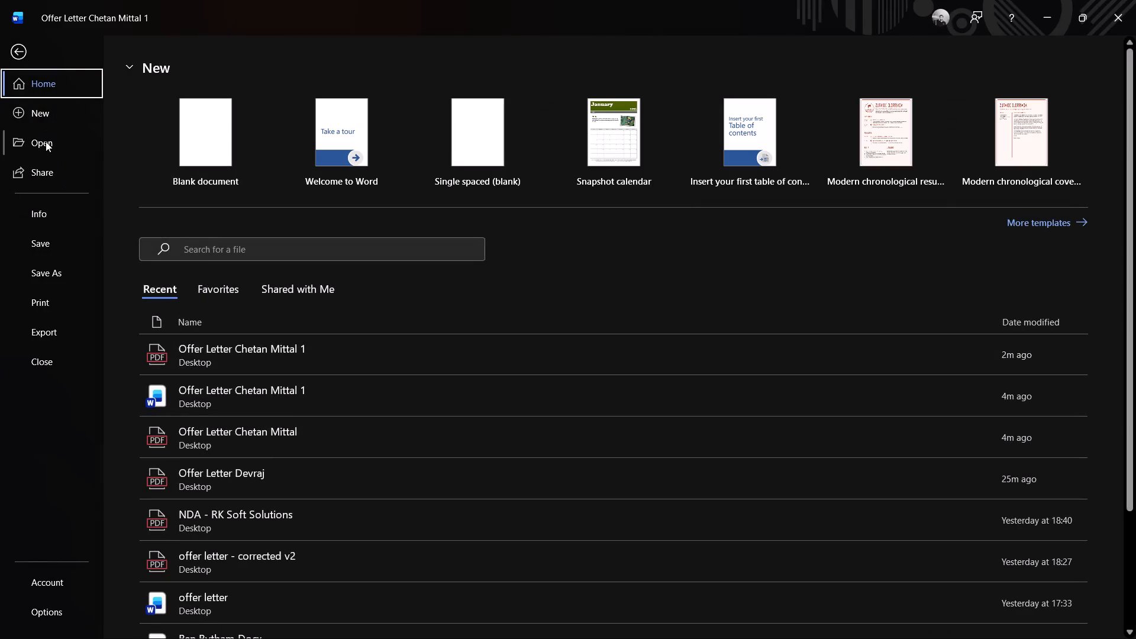
pyautogui.click(73, 276)
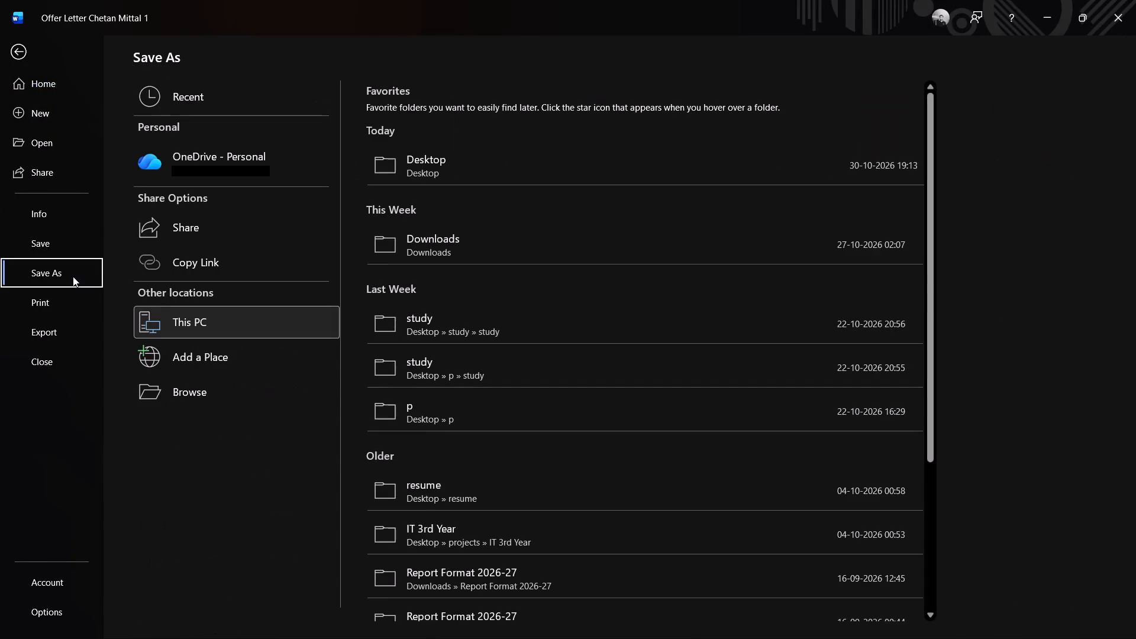
pyautogui.doubleClick(443, 169)
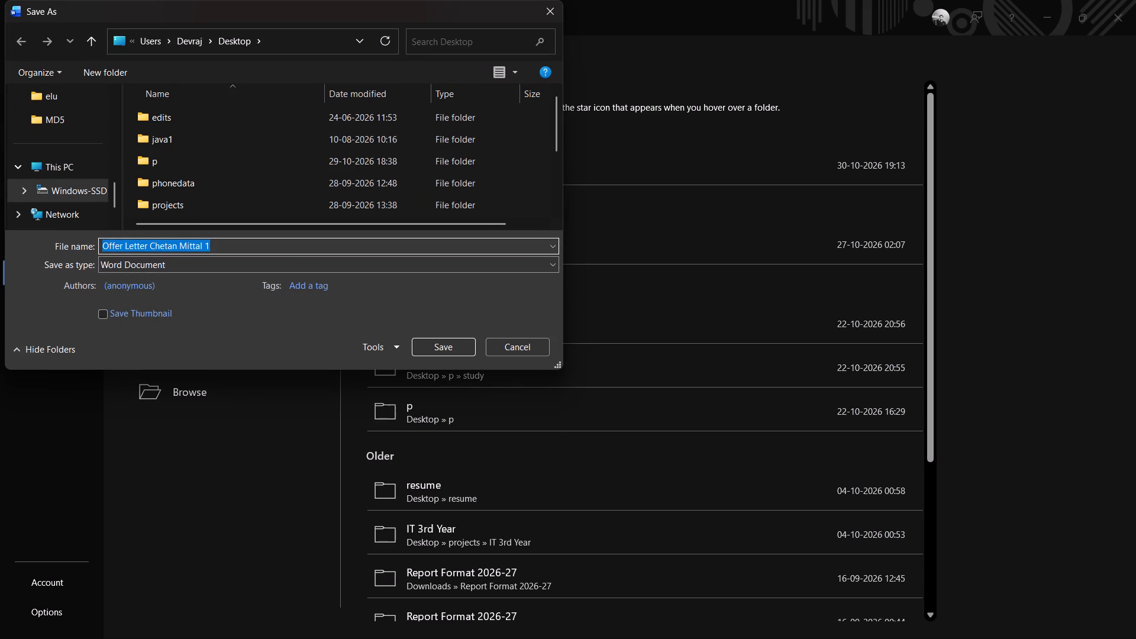
pyautogui.click(221, 246)
pyautogui.press('BackSpace')
pyautogui.press('BackSpace')
pyautogui.press('BackSpace')
pyautogui.press('BackSpace')
pyautogui.press('BackSpace')
pyautogui.press('BackSpace')
pyautogui.press('BackSpace')
pyautogui.press('BackSpace')
pyautogui.press('BackSpace')
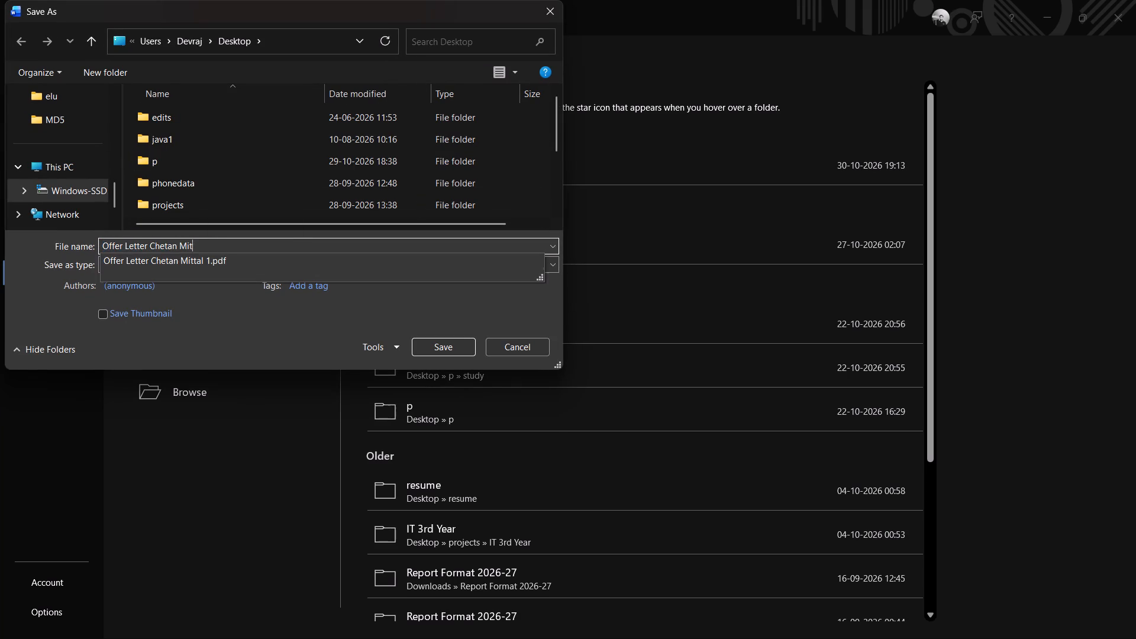
pyautogui.press('BackSpace')
pyautogui.press('BackSpace')
pyautogui.press('BackSpace')
pyautogui.press('BackSpace')
pyautogui.press('BackSpace')
pyautogui.press('BackSpace')
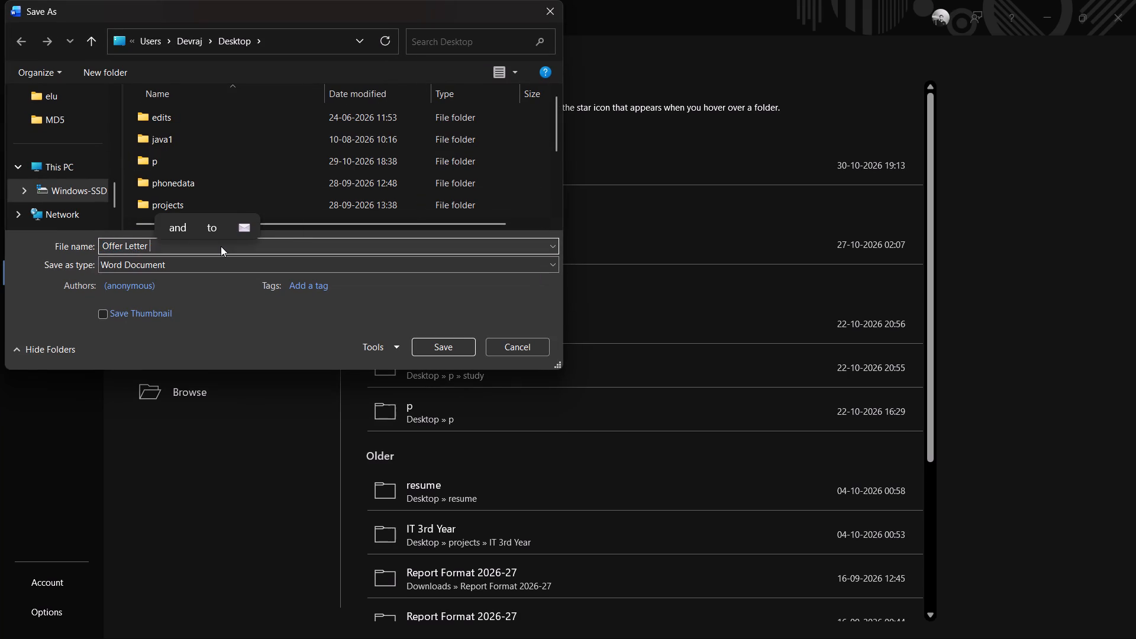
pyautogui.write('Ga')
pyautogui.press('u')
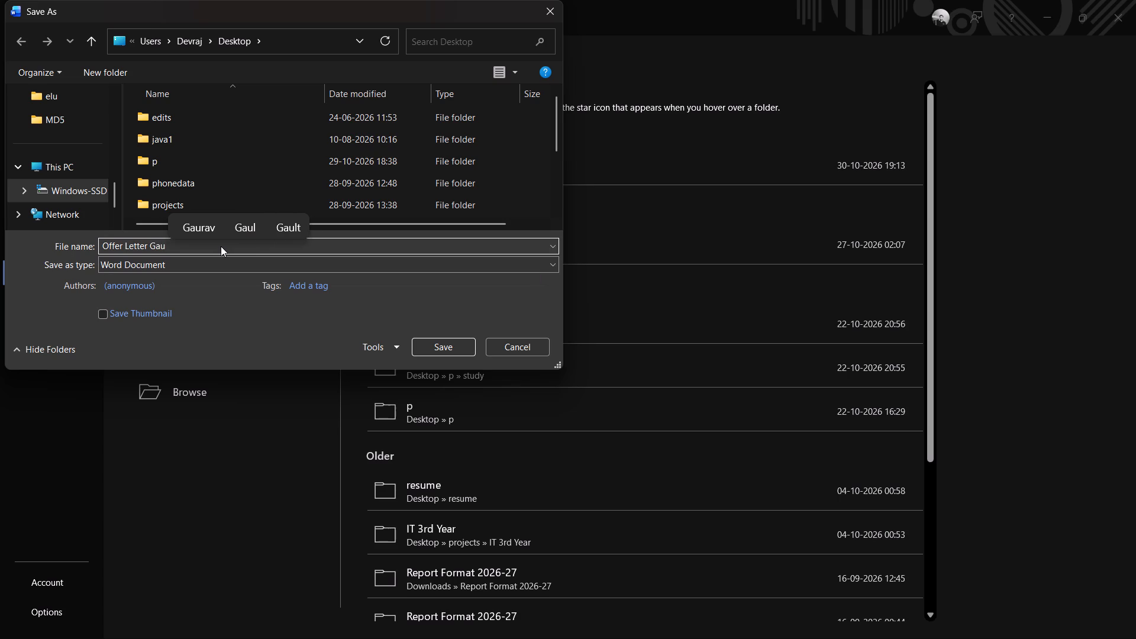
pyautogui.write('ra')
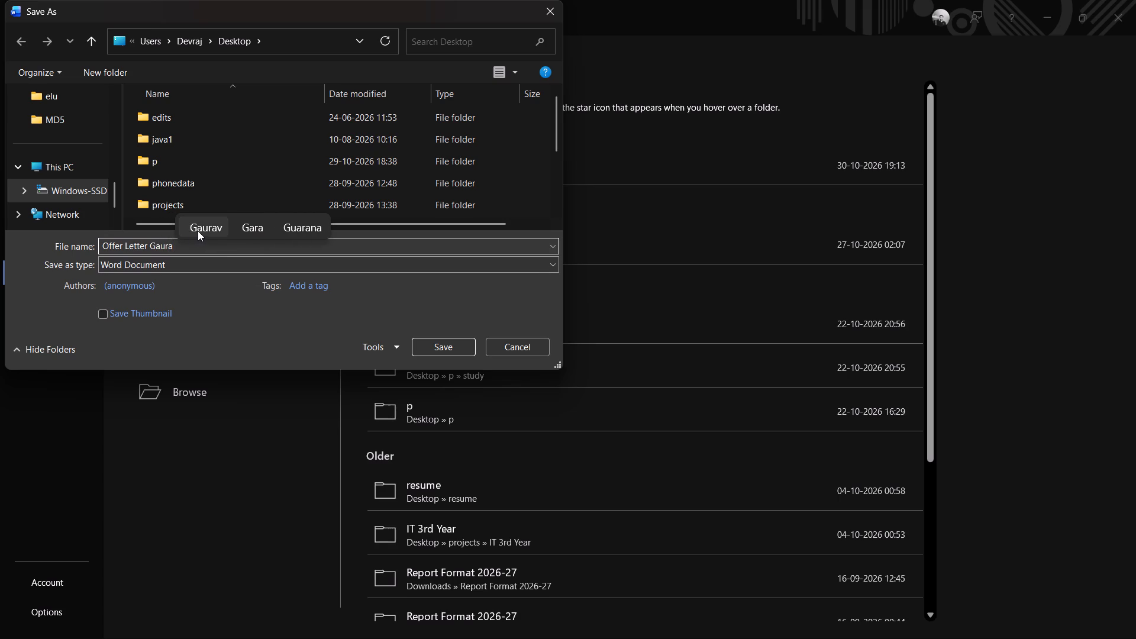
pyautogui.click(198, 231)
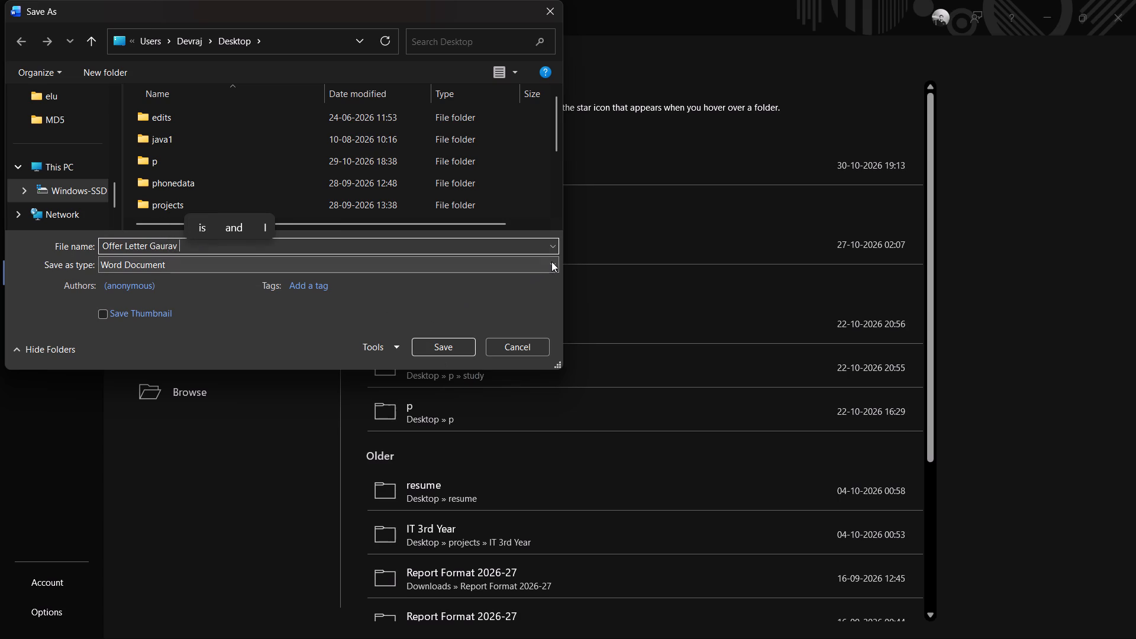
pyautogui.click(552, 262)
pyautogui.click(96, 348)
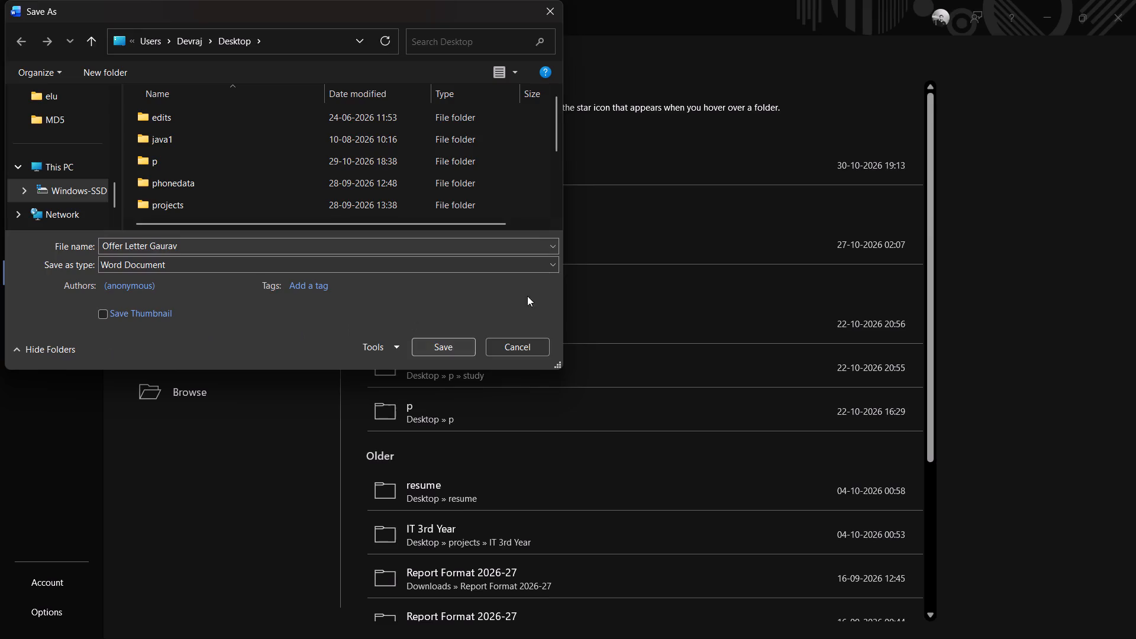
pyautogui.click(557, 264)
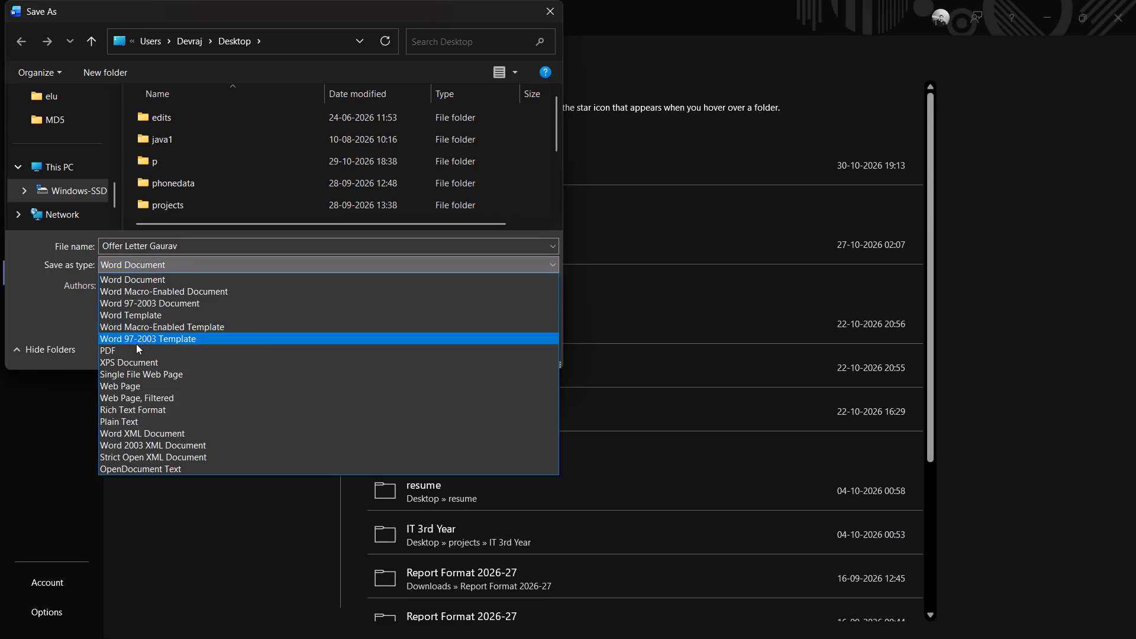
pyautogui.click(132, 350)
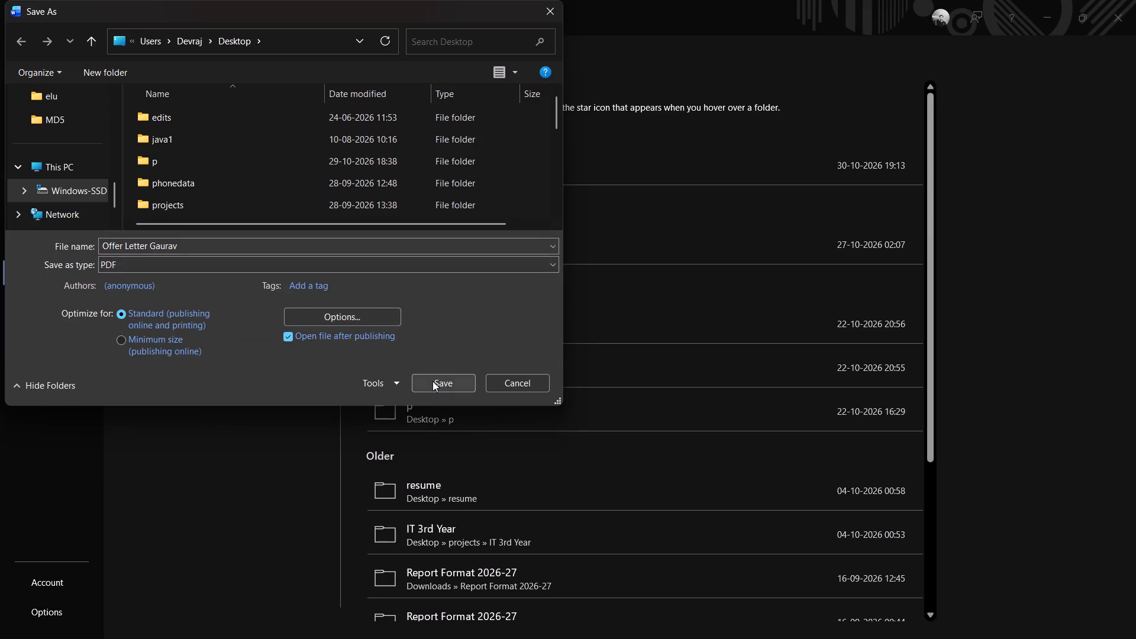
pyautogui.click(433, 381)
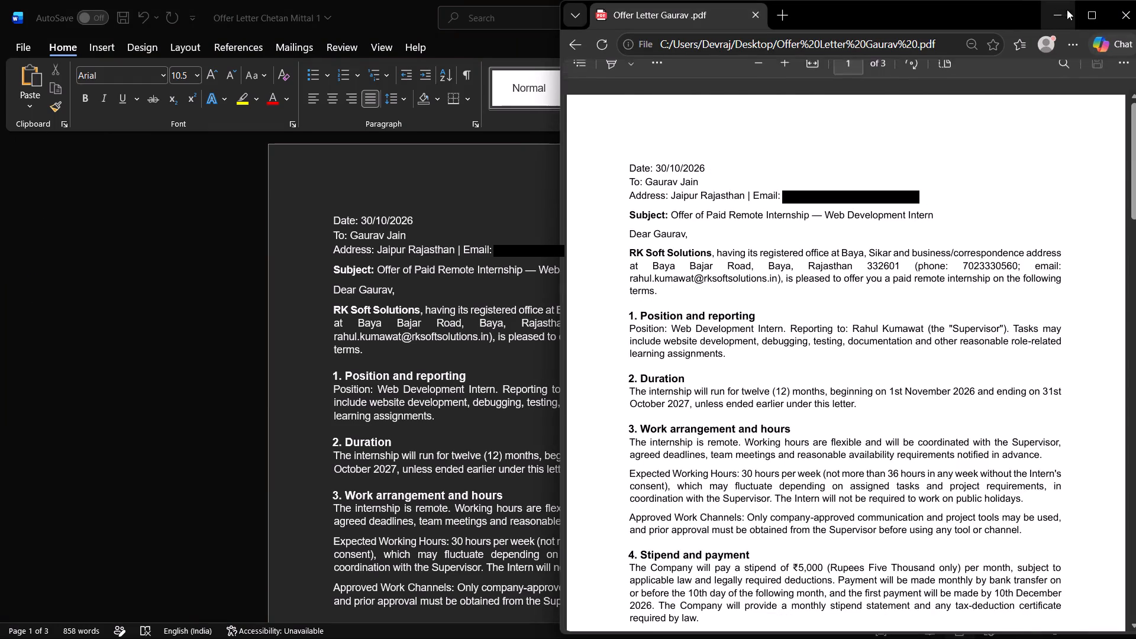
pyautogui.click(1128, 12)
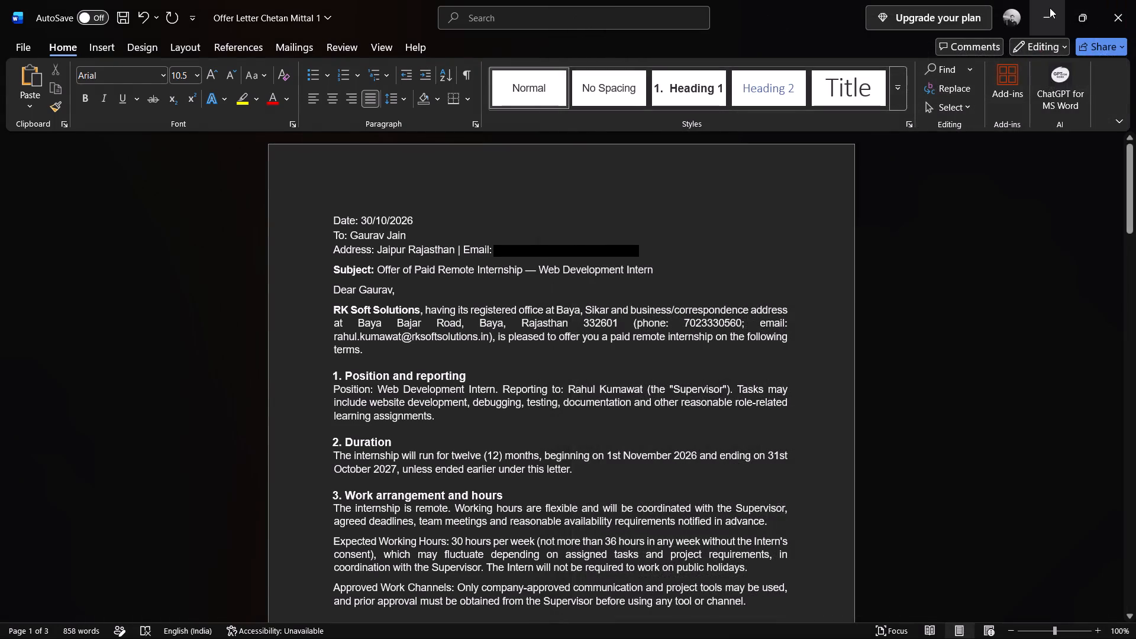
# Open the NDA-RK Soft Solutions PDF from the desktop in Word for editing.
pyautogui.click(1050, 8)
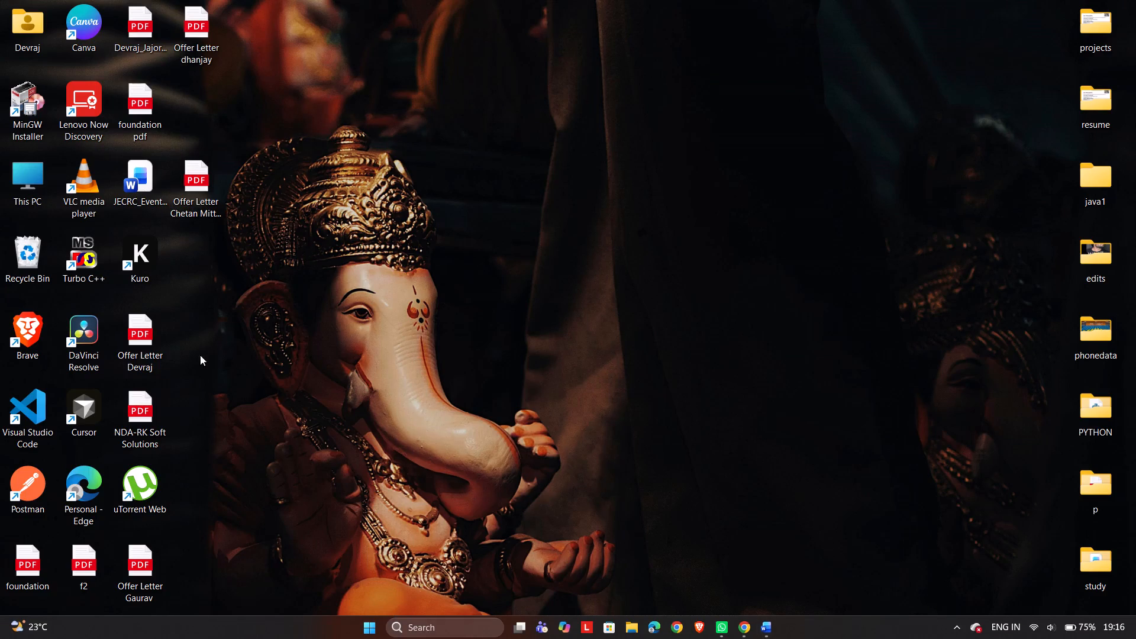
pyautogui.rightClick(138, 414)
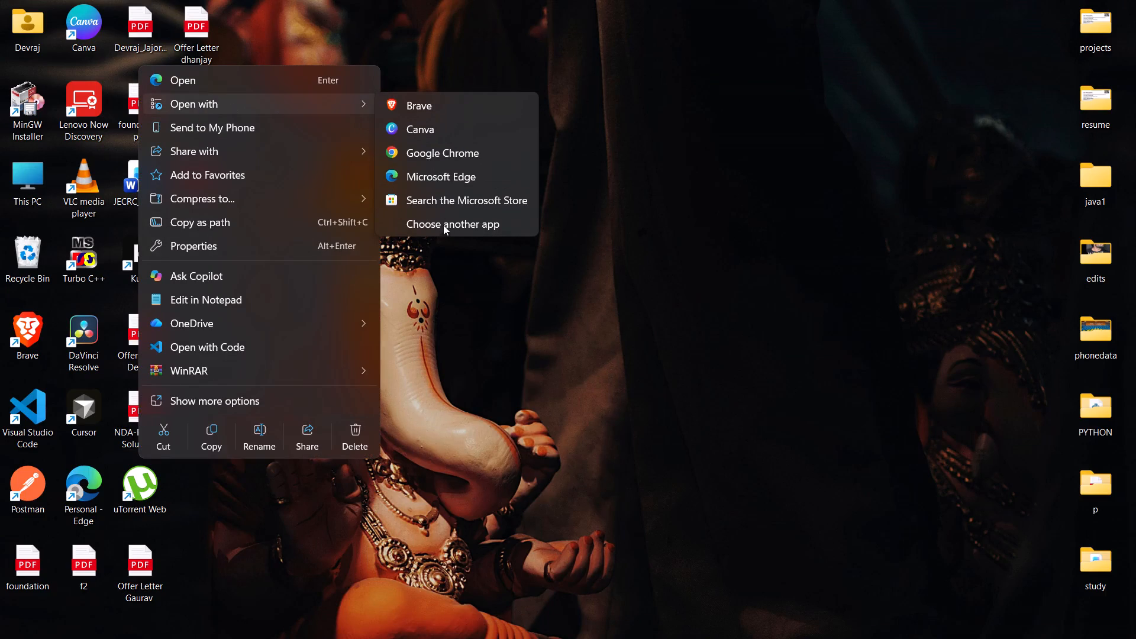
pyautogui.click(443, 228)
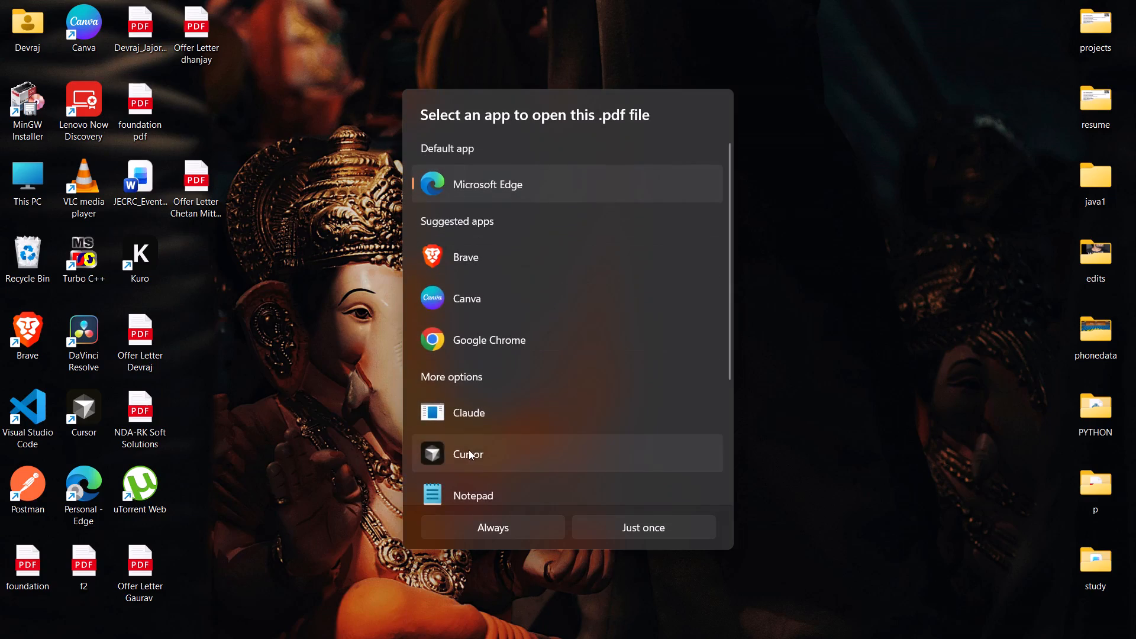
pyautogui.scroll(-3, 468, 450)
pyautogui.doubleClick(479, 415)
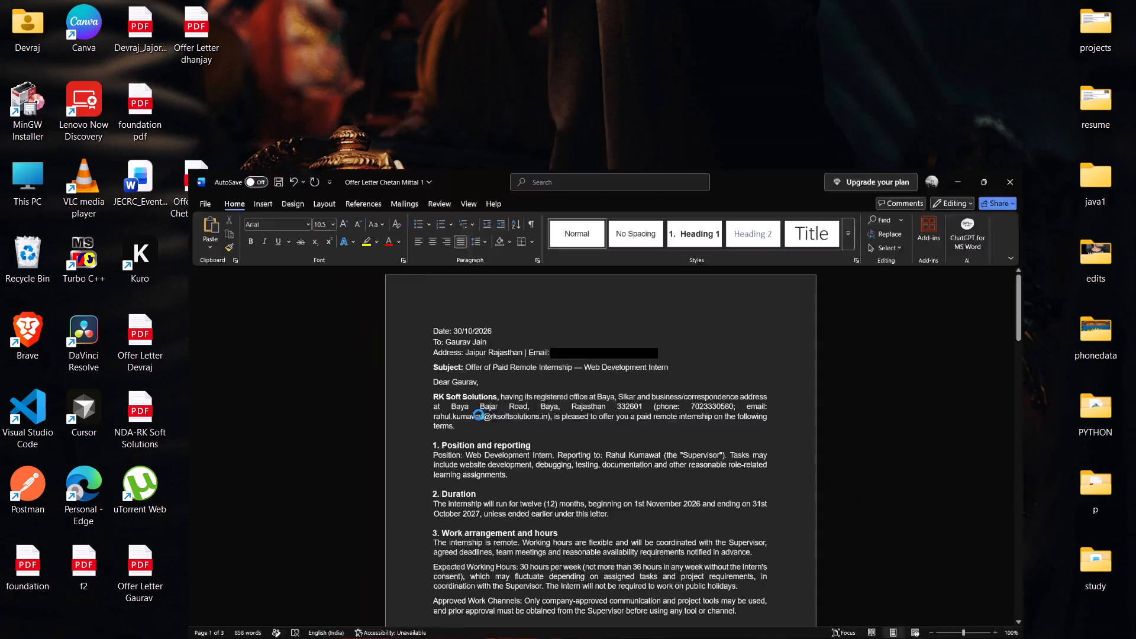
# Replace the name in the NDA's INTERN signature block with Gaurav's full name copied from the offer letter.
pyautogui.scroll(-2, 604, 333)
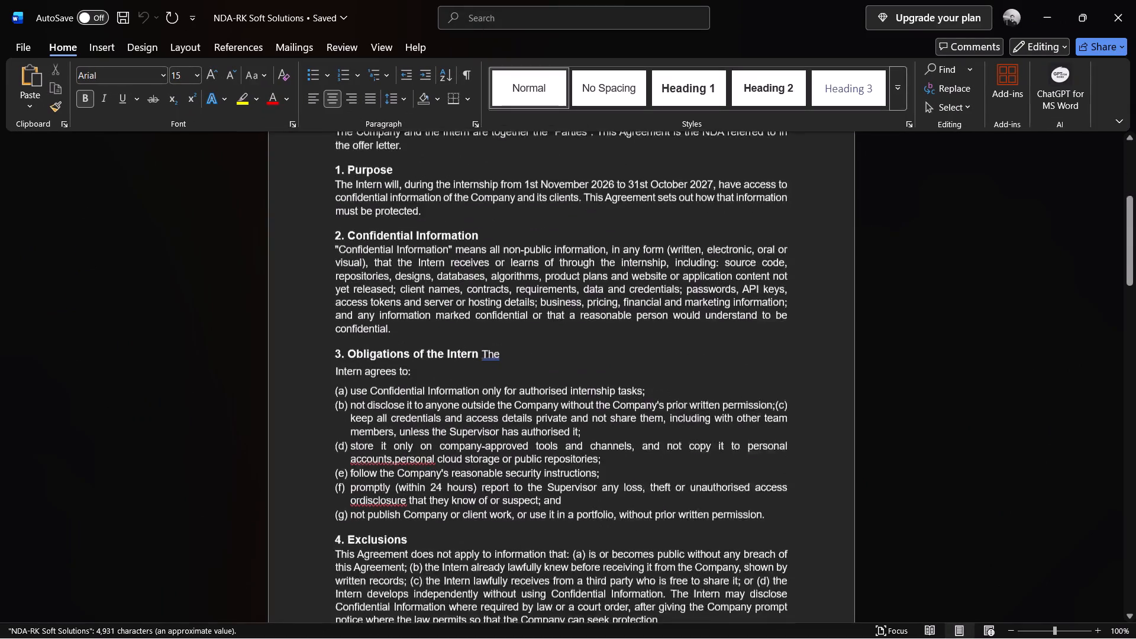
pyautogui.scroll(-9, 604, 333)
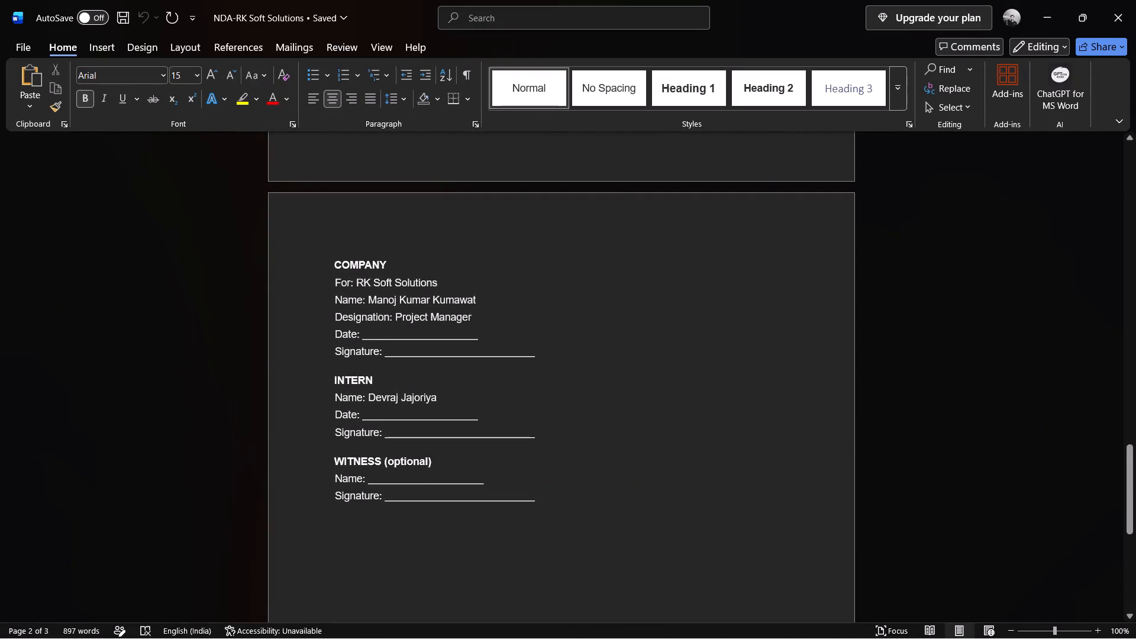
pyautogui.click(438, 397)
pyautogui.press('BackSpace')
pyautogui.press('BackSpace')
pyautogui.press('BackSpace')
pyautogui.press('BackSpace')
pyautogui.press('BackSpace')
pyautogui.press('BackSpace')
pyautogui.press('BackSpace')
pyautogui.press('BackSpace')
pyautogui.press('BackSpace')
pyautogui.press('BackSpace')
pyautogui.press('BackSpace')
pyautogui.press('BackSpace')
pyautogui.press('BackSpace')
pyautogui.press('BackSpace')
pyautogui.press('BackSpace')
pyautogui.press('BackSpace')
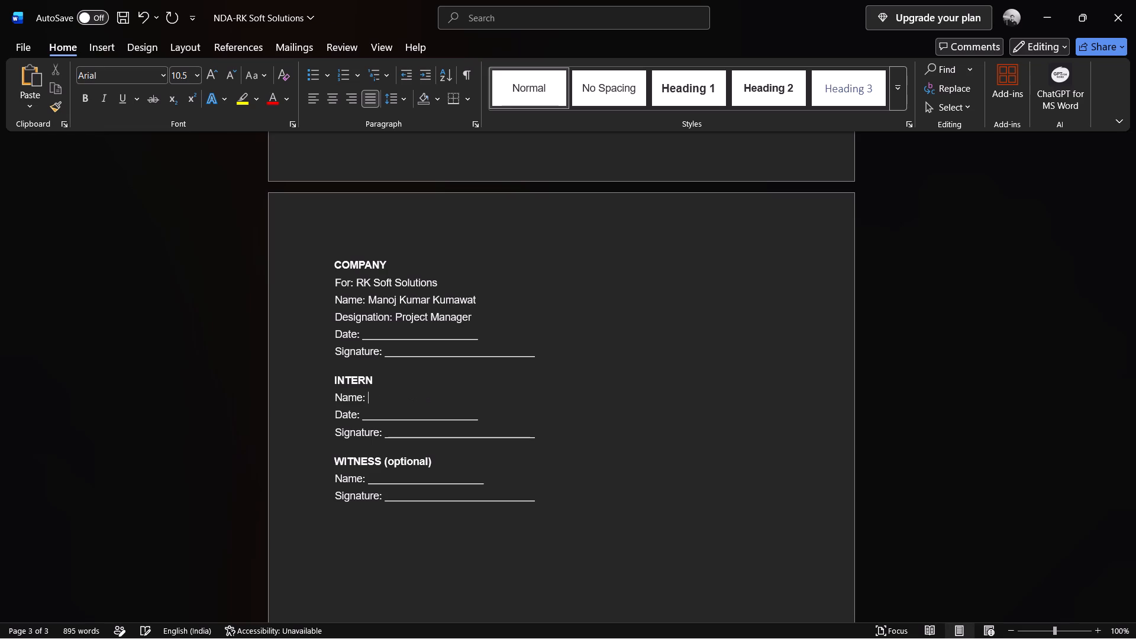
pyautogui.hotkey('ctrl', 'v')
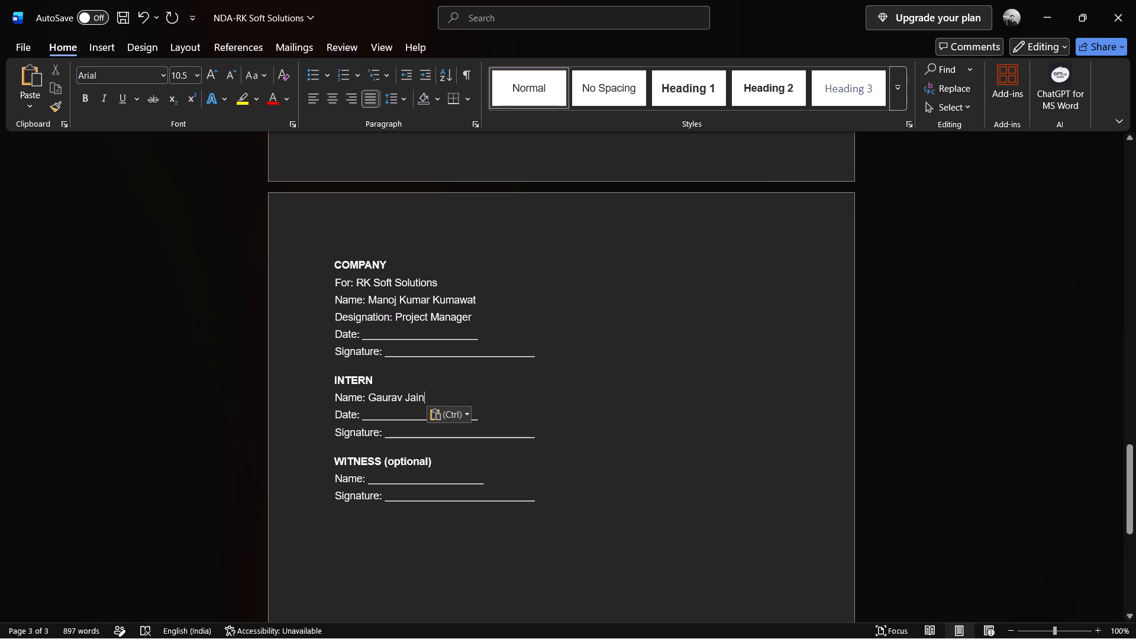
# Review the NDA's opening party details and compare them with the COMPANY and INTERN signature blocks on the last page.
pyautogui.scroll(3, 529, 290)
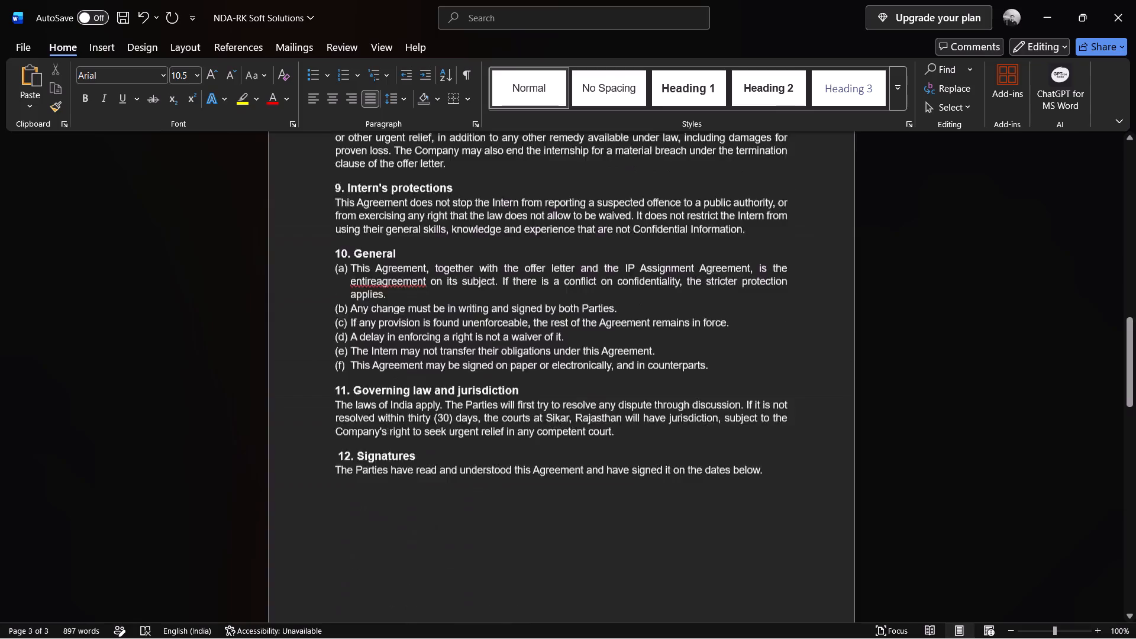
pyautogui.scroll(4, 529, 290)
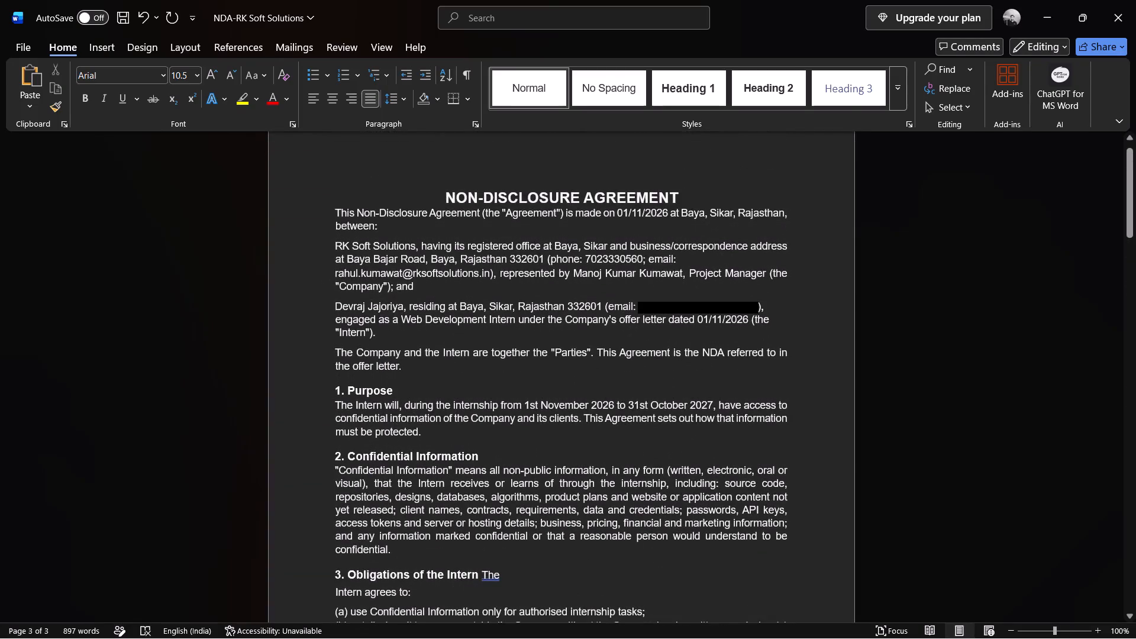
pyautogui.scroll(1, 529, 290)
pyautogui.scroll(-8, 550, 352)
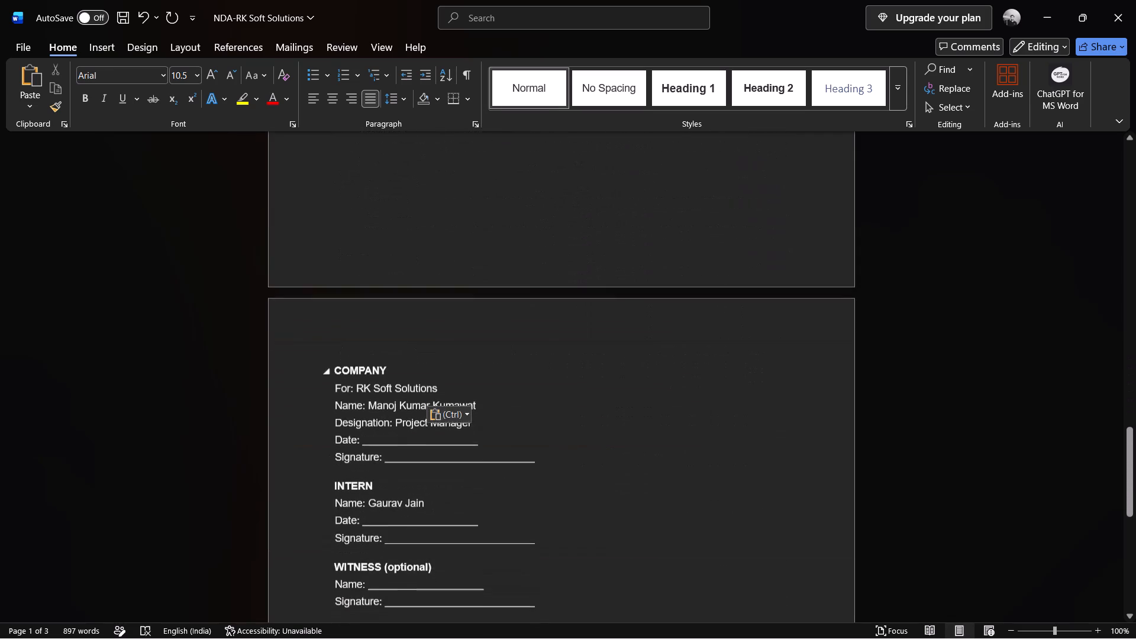
pyautogui.scroll(-1, 550, 352)
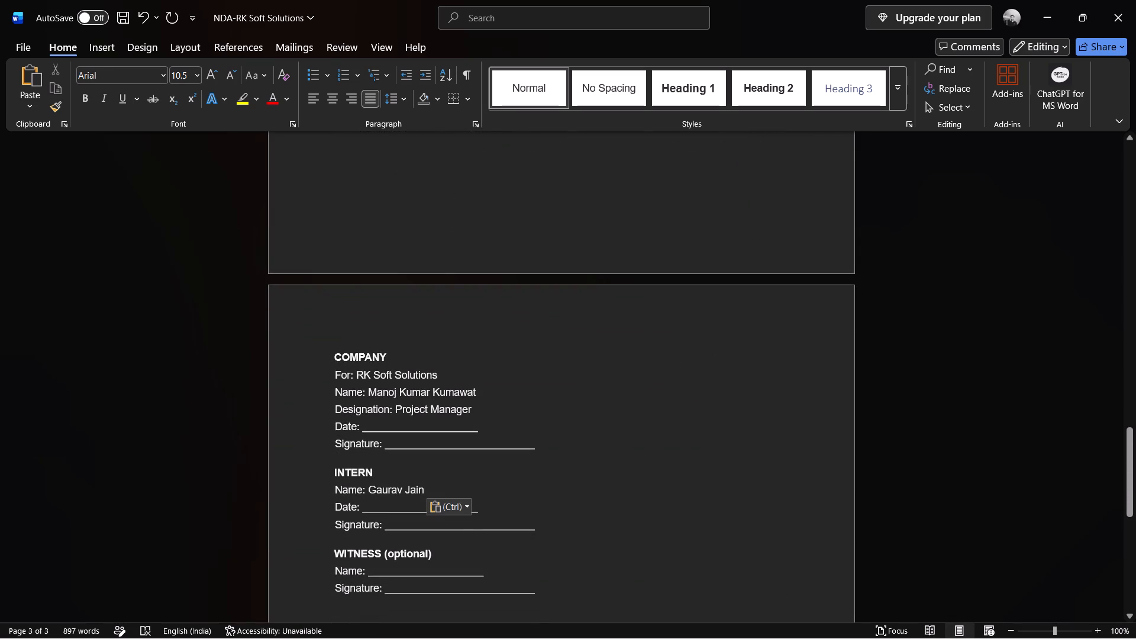
pyautogui.click(535, 492)
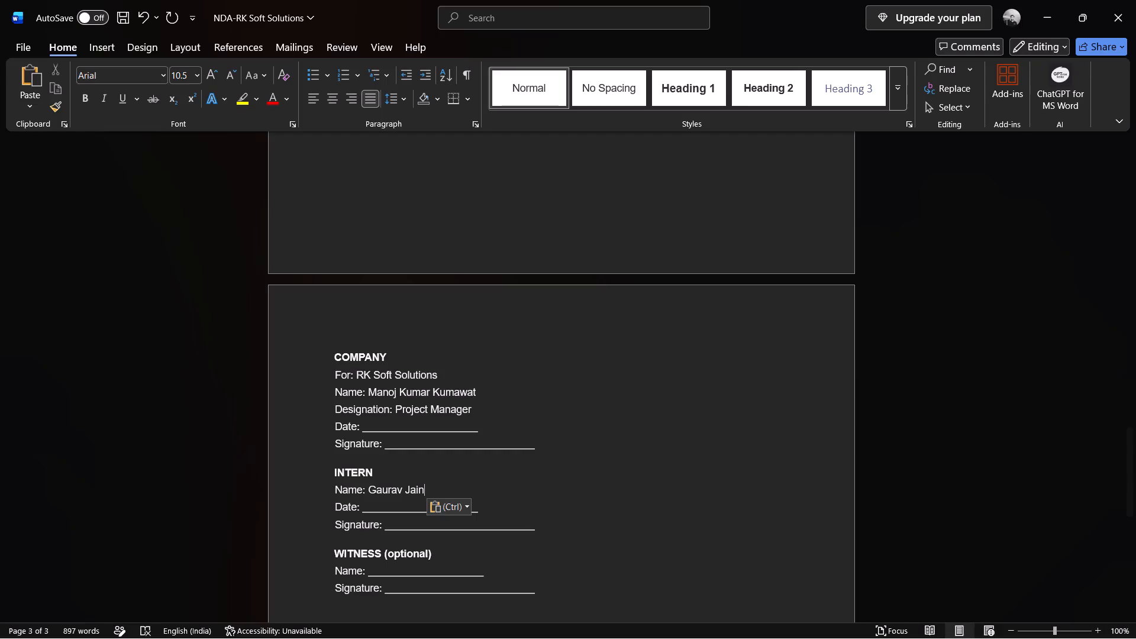
pyautogui.click(912, 438)
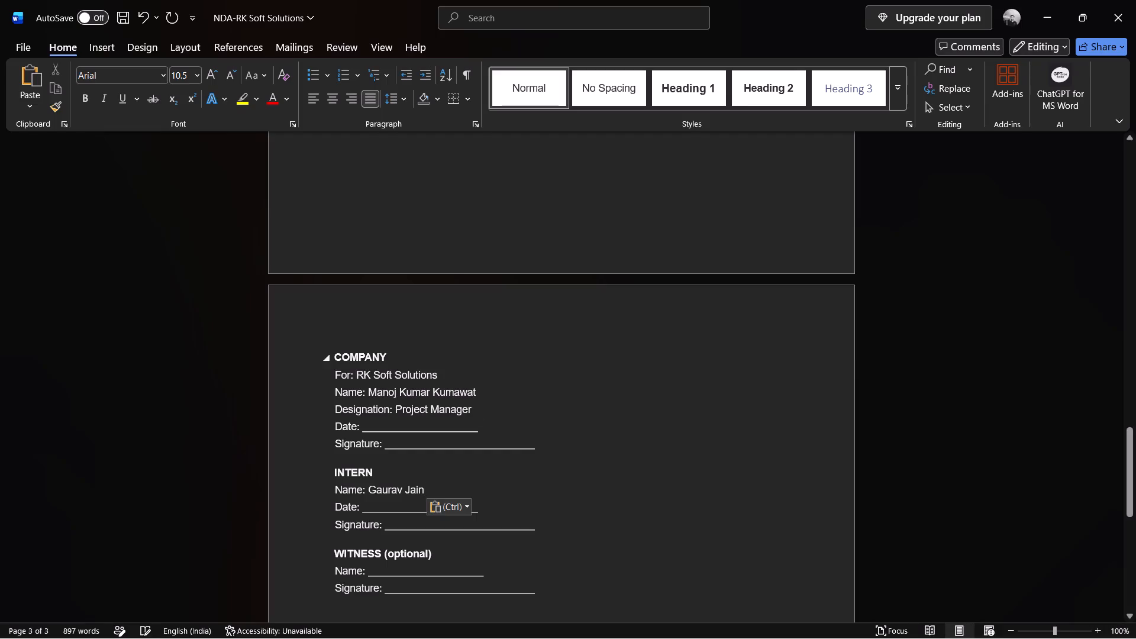
pyautogui.scroll(12, 769, 357)
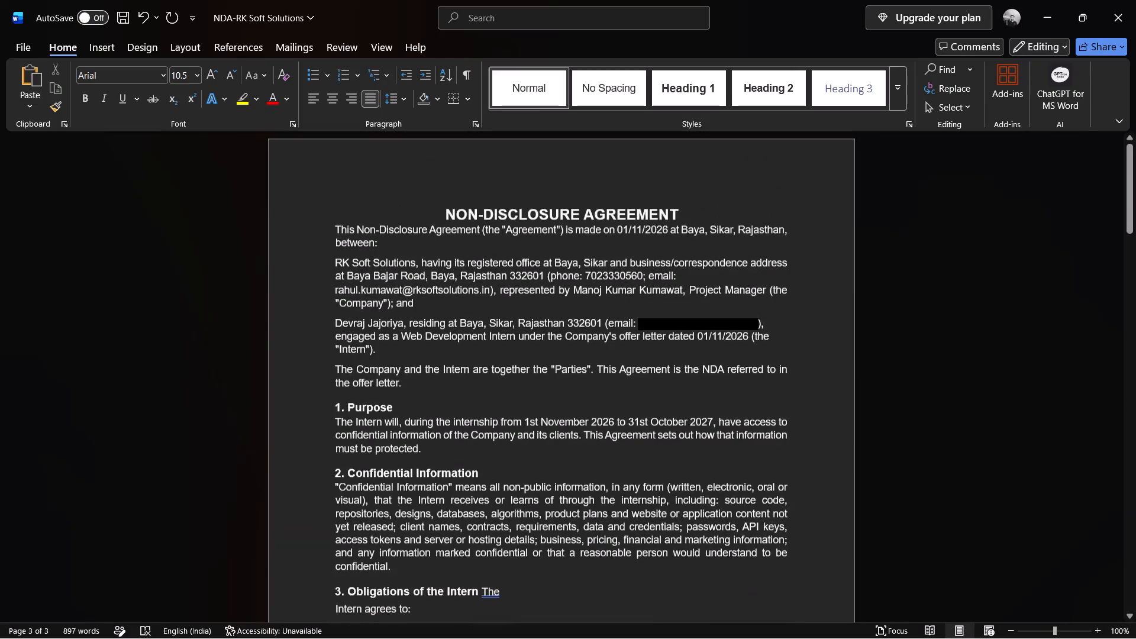
pyautogui.scroll(1, 769, 357)
pyautogui.scroll(-13, 769, 357)
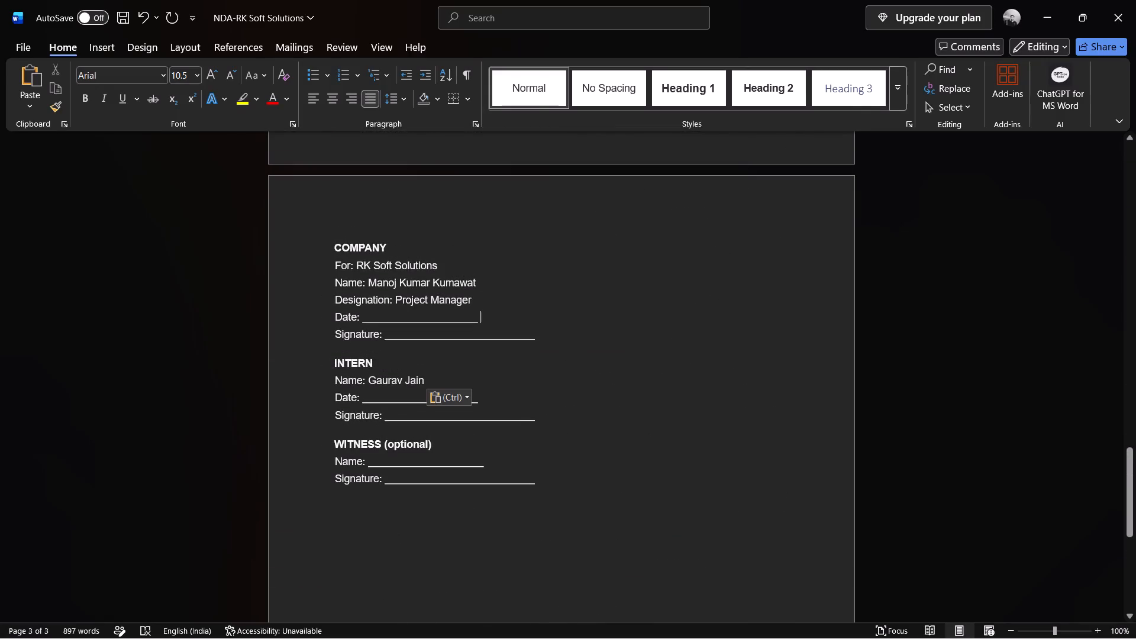
# Replace the representative's name in the NDA's COMPANY signature block with Devraj's full name.
pyautogui.click(480, 282)
pyautogui.press('BackSpace')
pyautogui.press('BackSpace')
pyautogui.press('BackSpace')
pyautogui.press('BackSpace')
pyautogui.press('BackSpace')
pyautogui.press('BackSpace')
pyautogui.press('BackSpace')
pyautogui.press('BackSpace')
pyautogui.press('BackSpace')
pyautogui.press('BackSpace')
pyautogui.press('BackSpace')
pyautogui.press('BackSpace')
pyautogui.press('BackSpace')
pyautogui.press('BackSpace')
pyautogui.press('BackSpace')
pyautogui.press('BackSpace')
pyautogui.press('BackSpace')
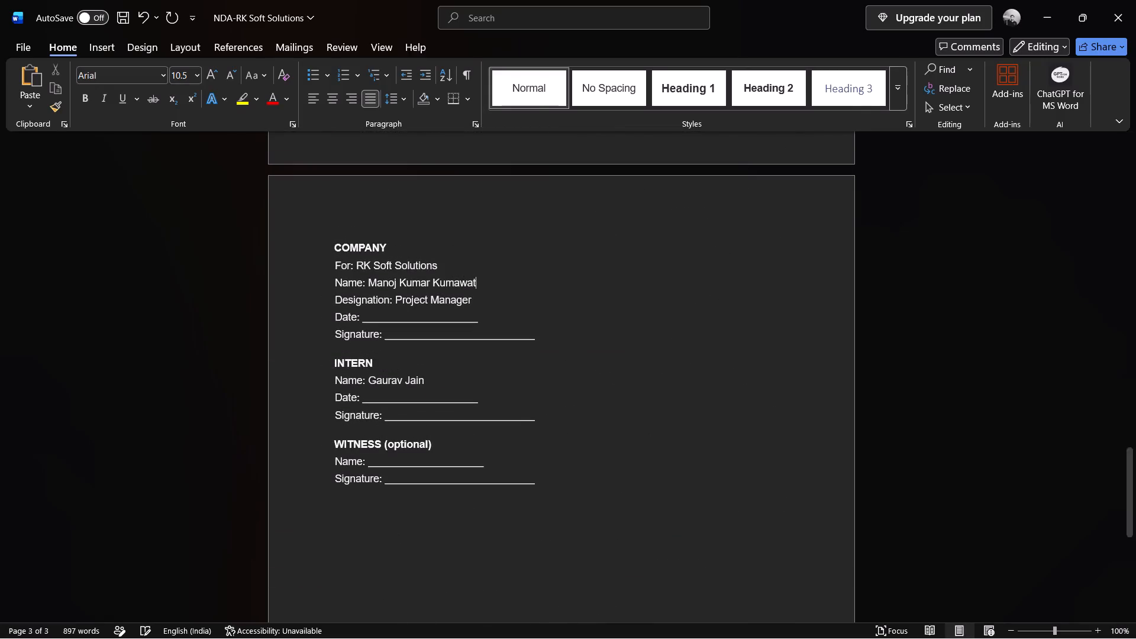
pyautogui.press('BackSpace')
pyautogui.press('BackSpace')
pyautogui.press('BackSpace')
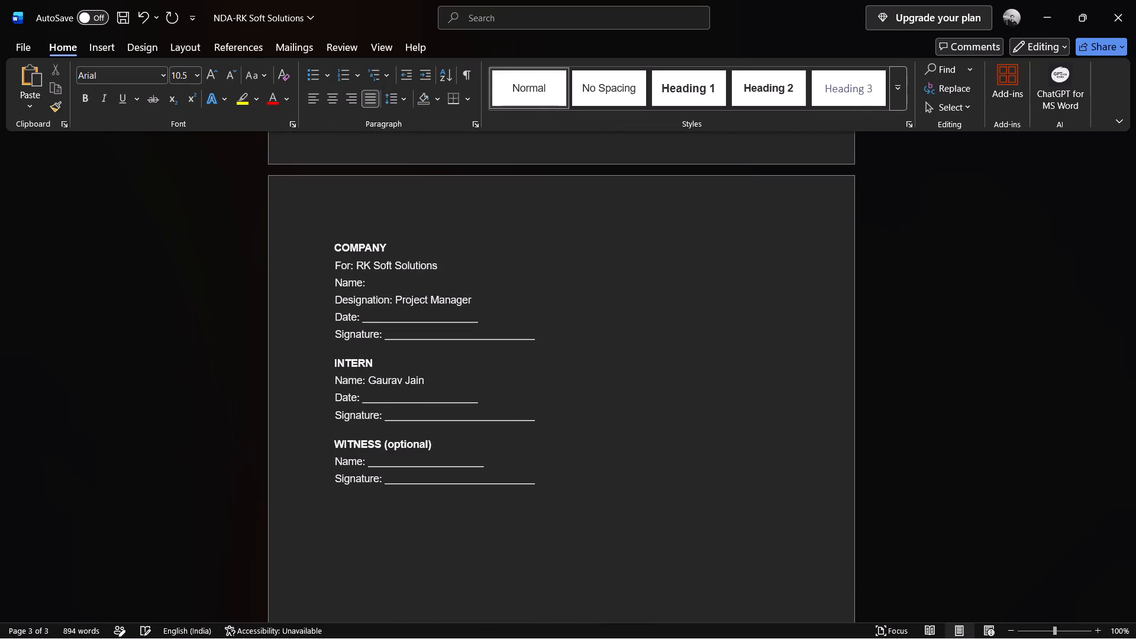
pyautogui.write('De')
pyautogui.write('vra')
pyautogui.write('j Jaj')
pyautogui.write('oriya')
pyautogui.click(559, 302)
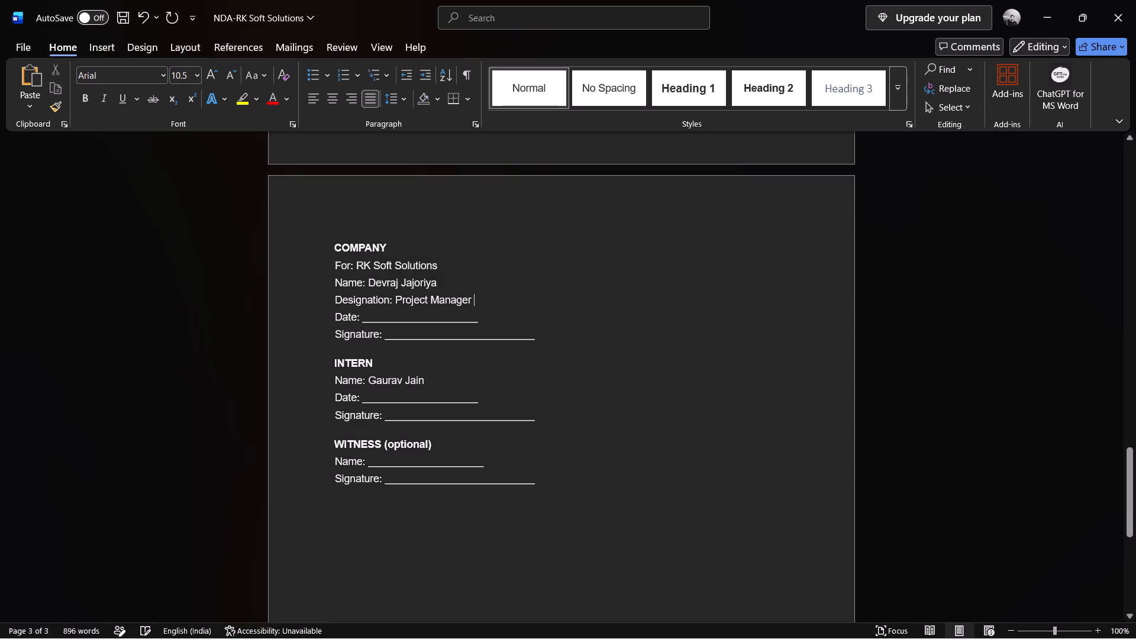
pyautogui.click(455, 277)
pyautogui.click(443, 374)
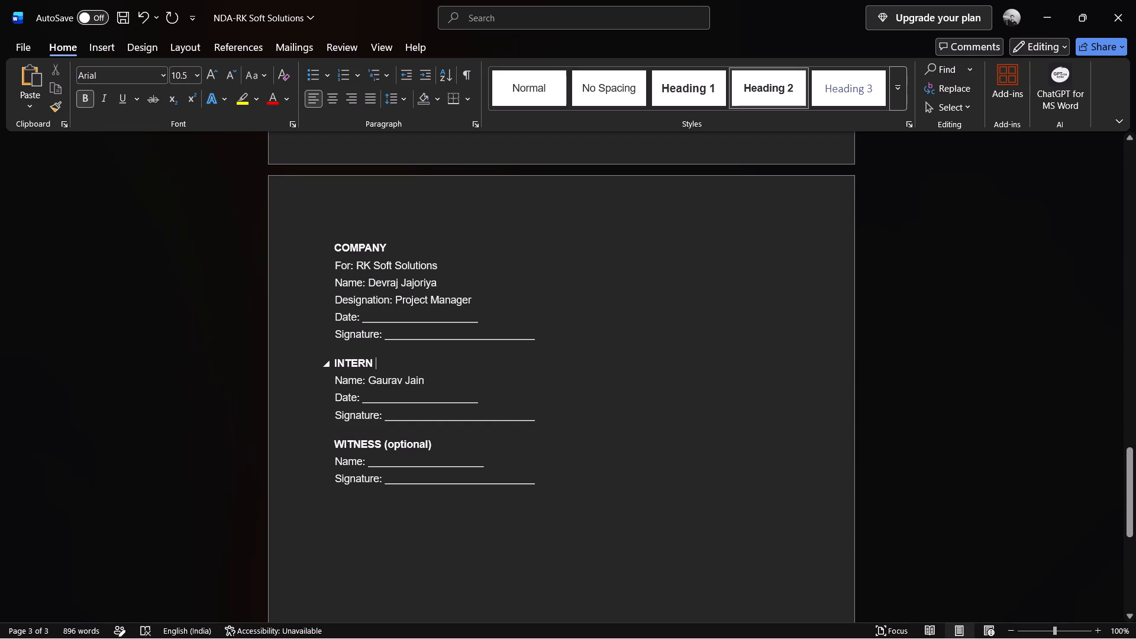
pyautogui.click(379, 318)
# Save the NDA to the Desktop as a PDF named NDA-RK Soft Solutions Gaurav, and close the published copy.
pyautogui.scroll(4, 570, 300)
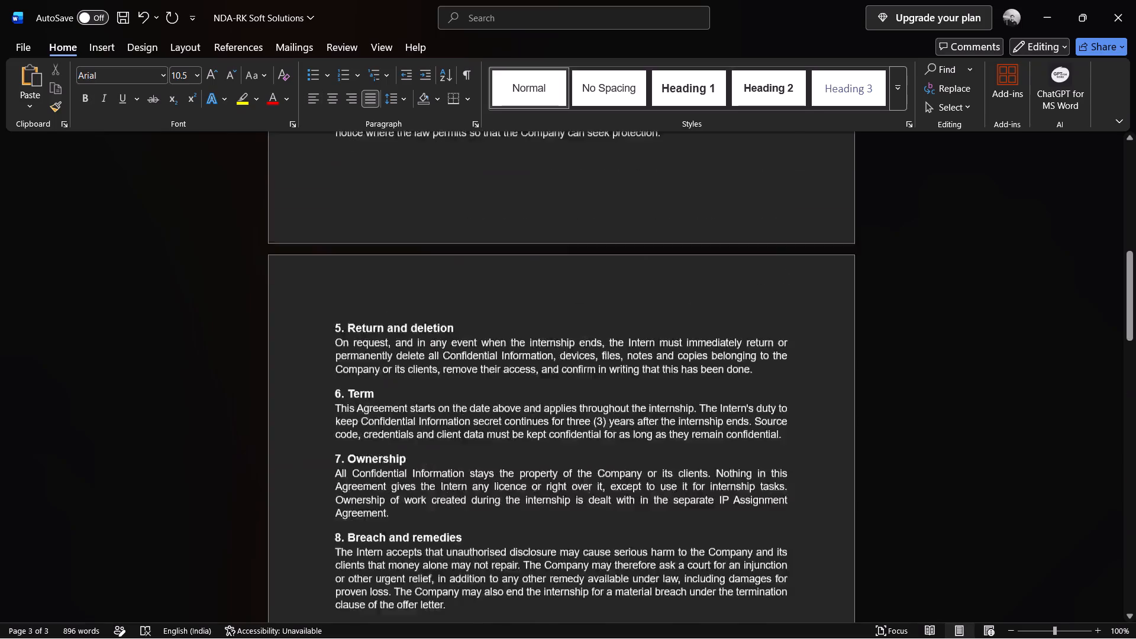
pyautogui.scroll(5, 570, 300)
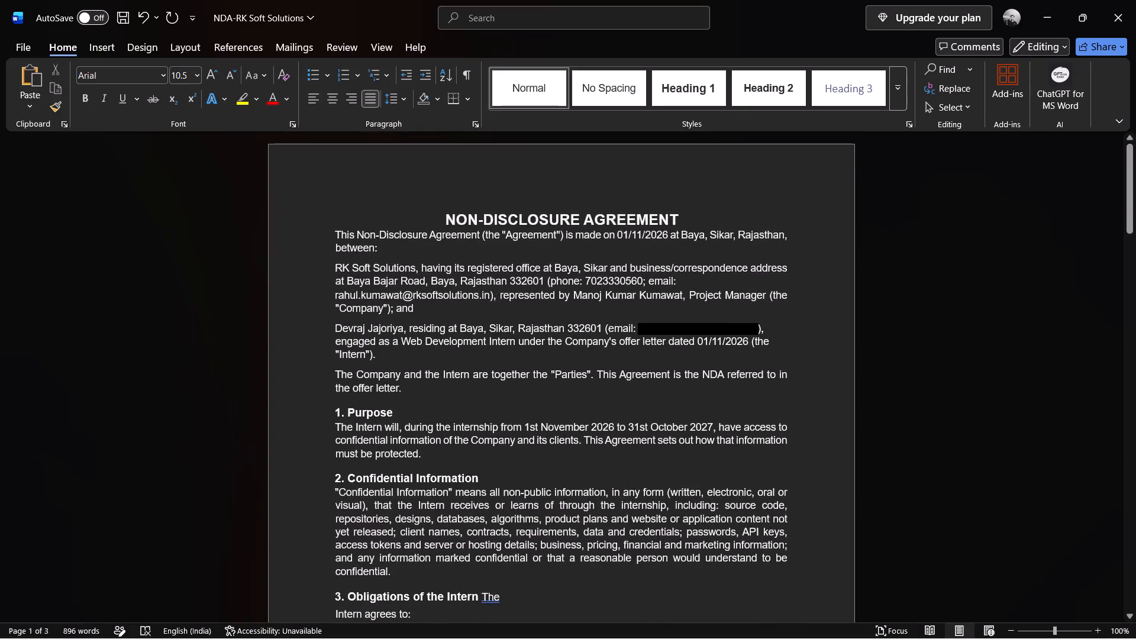
pyautogui.click(24, 46)
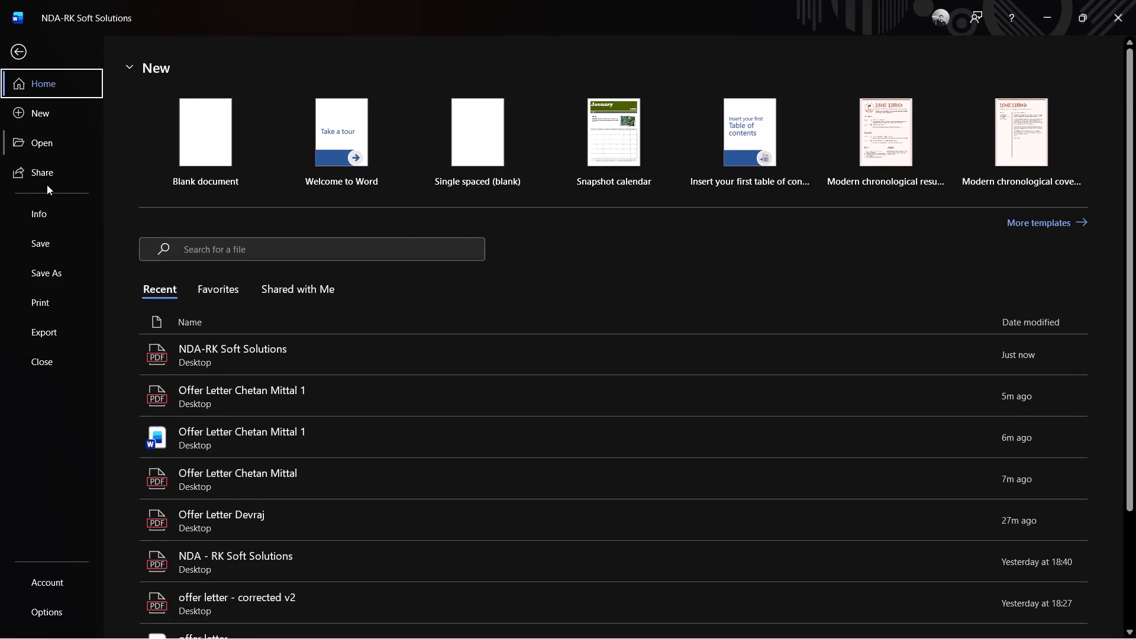
pyautogui.click(51, 282)
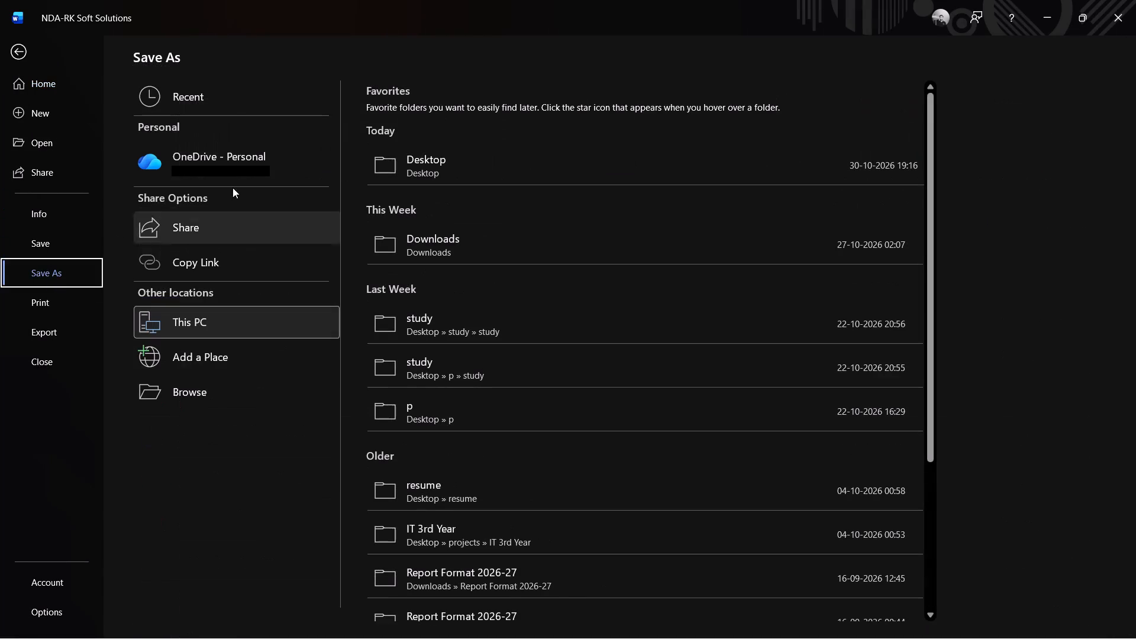
pyautogui.doubleClick(413, 149)
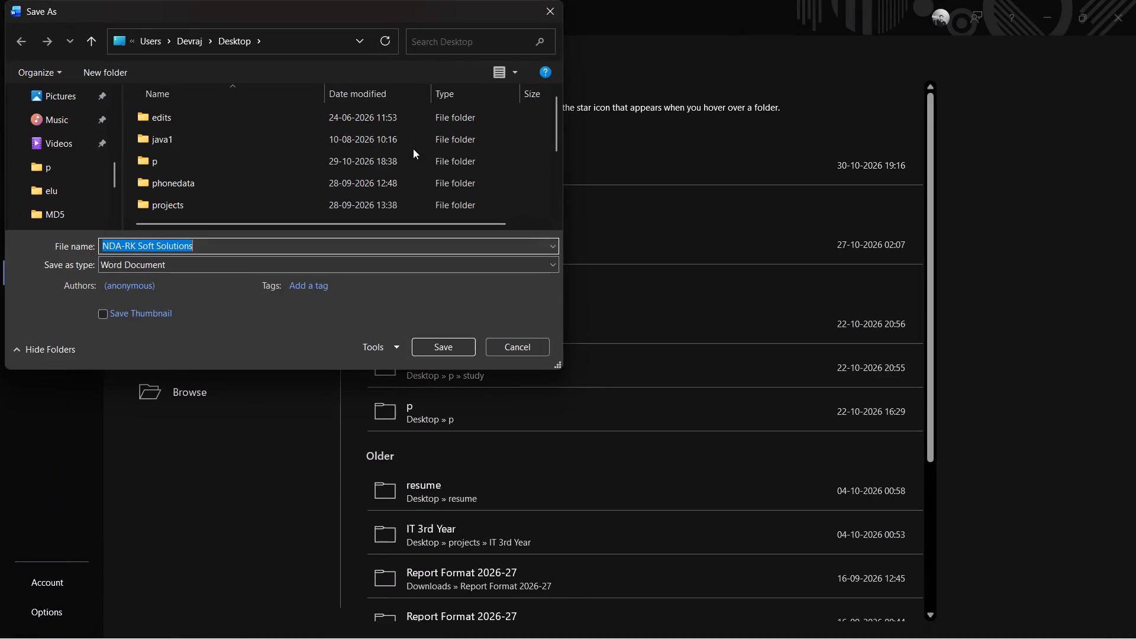
pyautogui.click(227, 250)
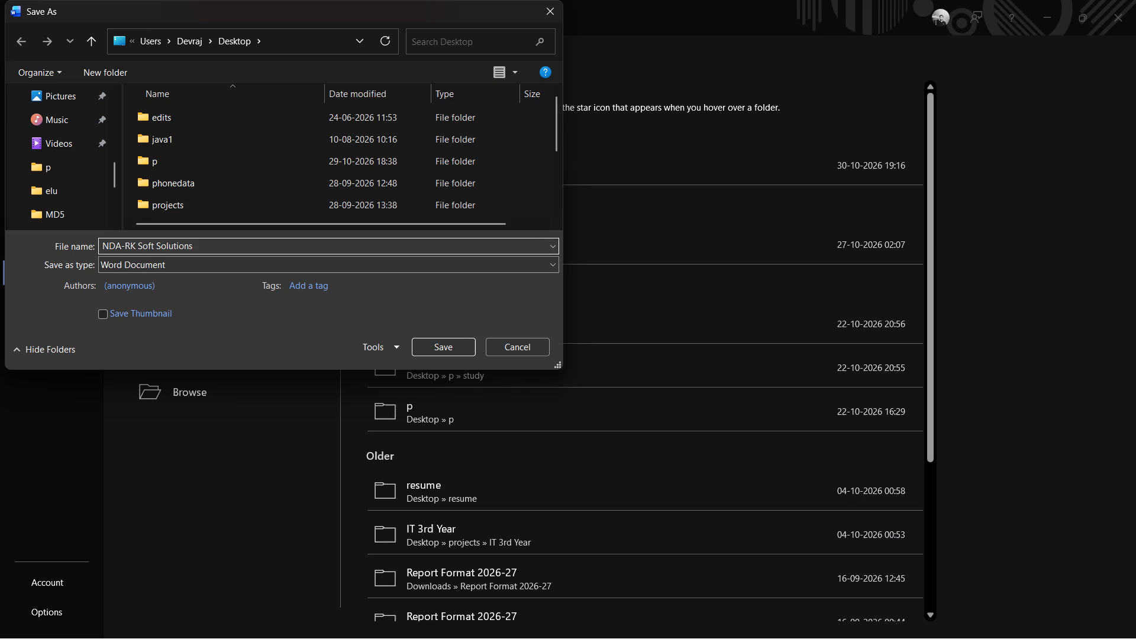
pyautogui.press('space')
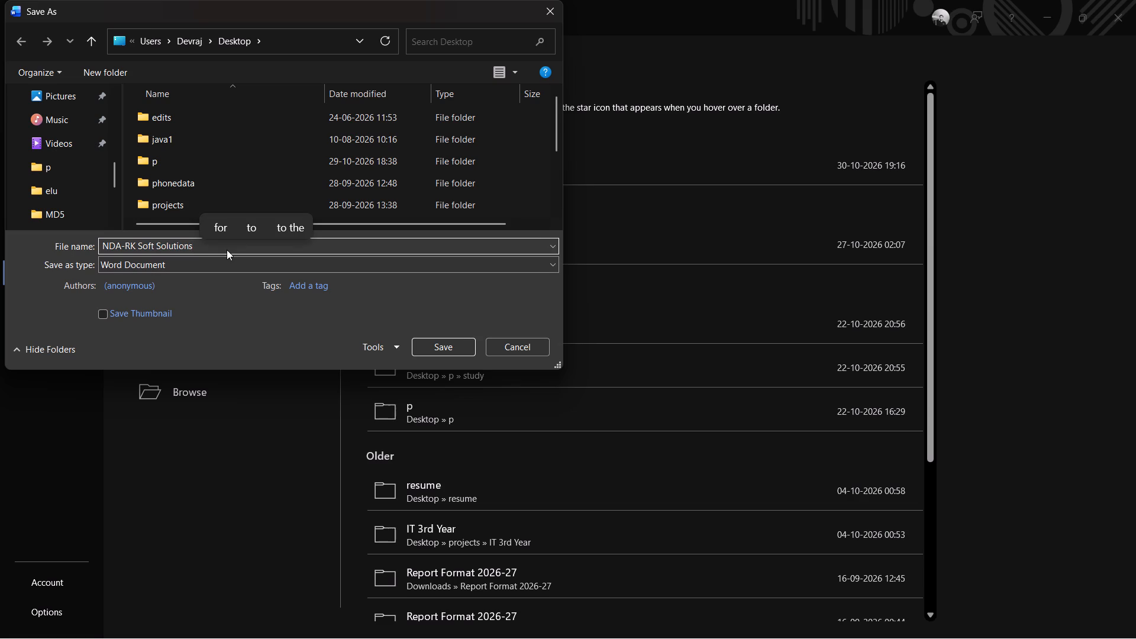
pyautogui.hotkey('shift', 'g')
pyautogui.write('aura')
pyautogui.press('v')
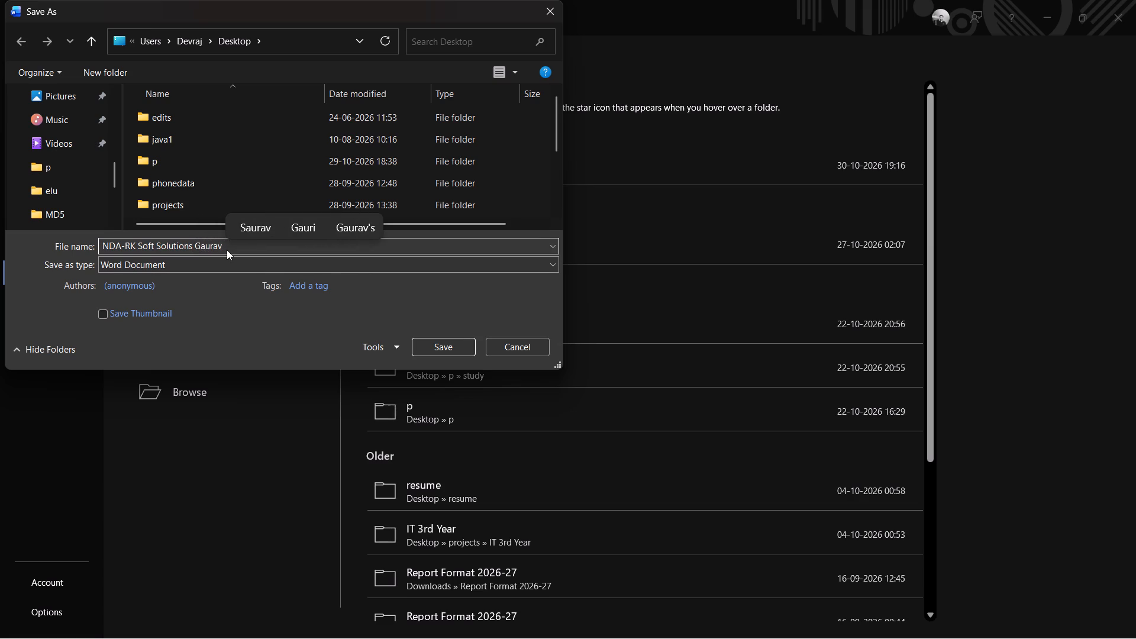
pyautogui.click(557, 267)
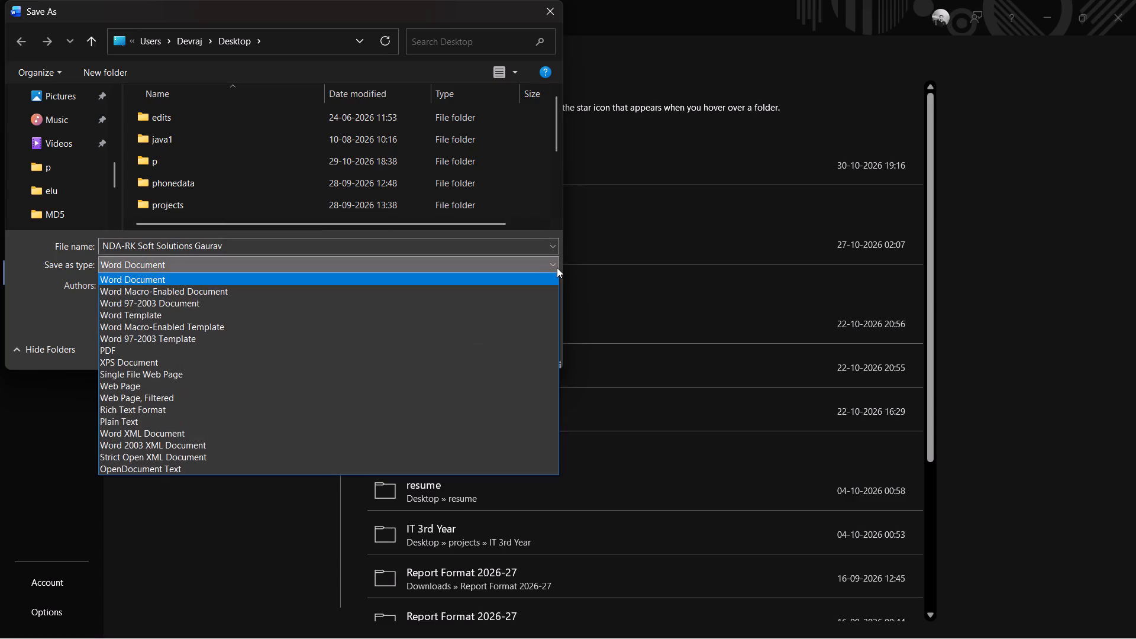
pyautogui.click(120, 349)
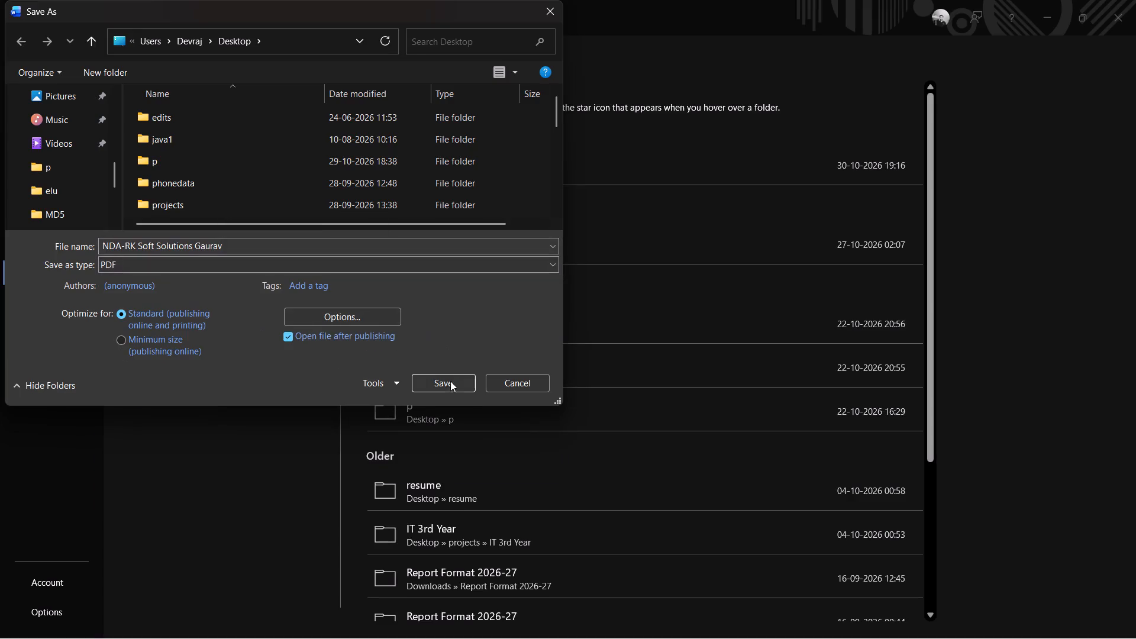
pyautogui.click(453, 380)
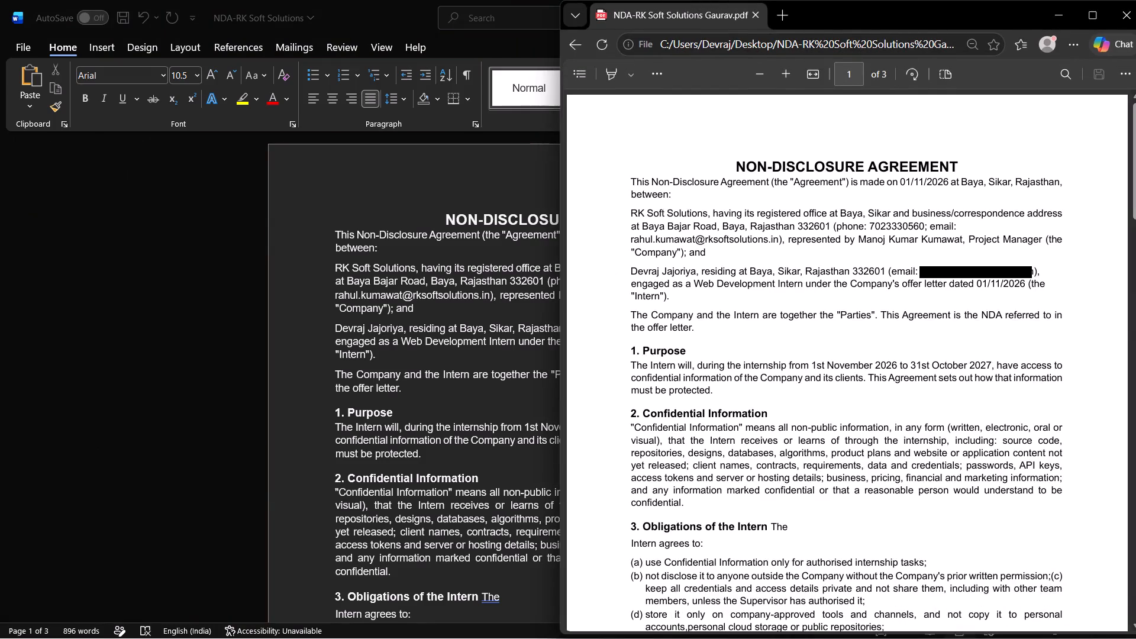
pyautogui.click(1128, 8)
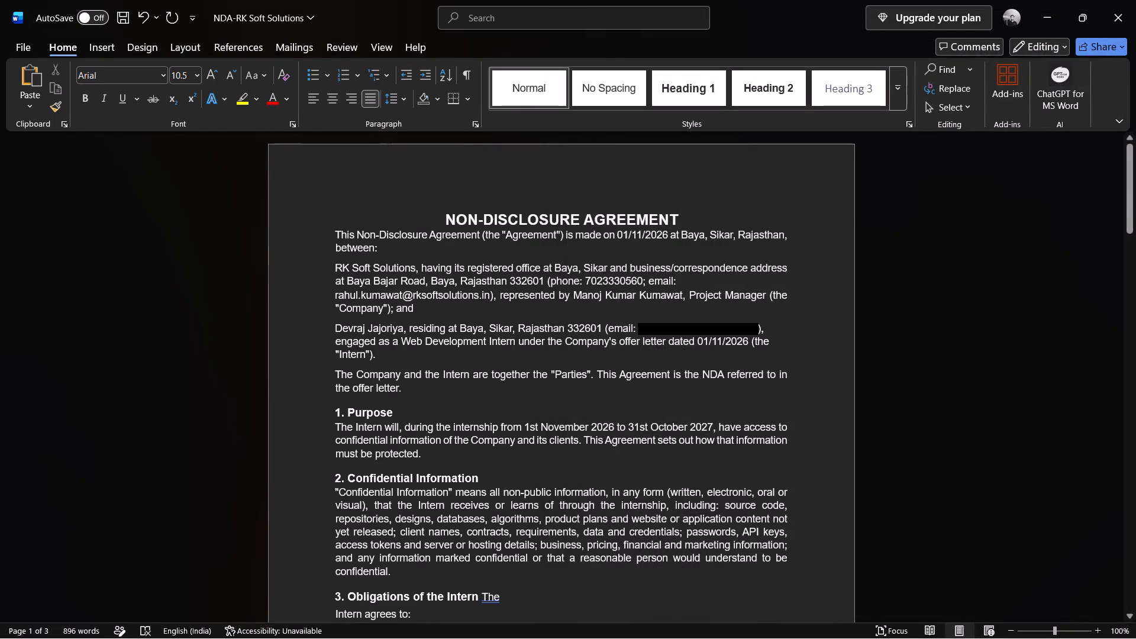